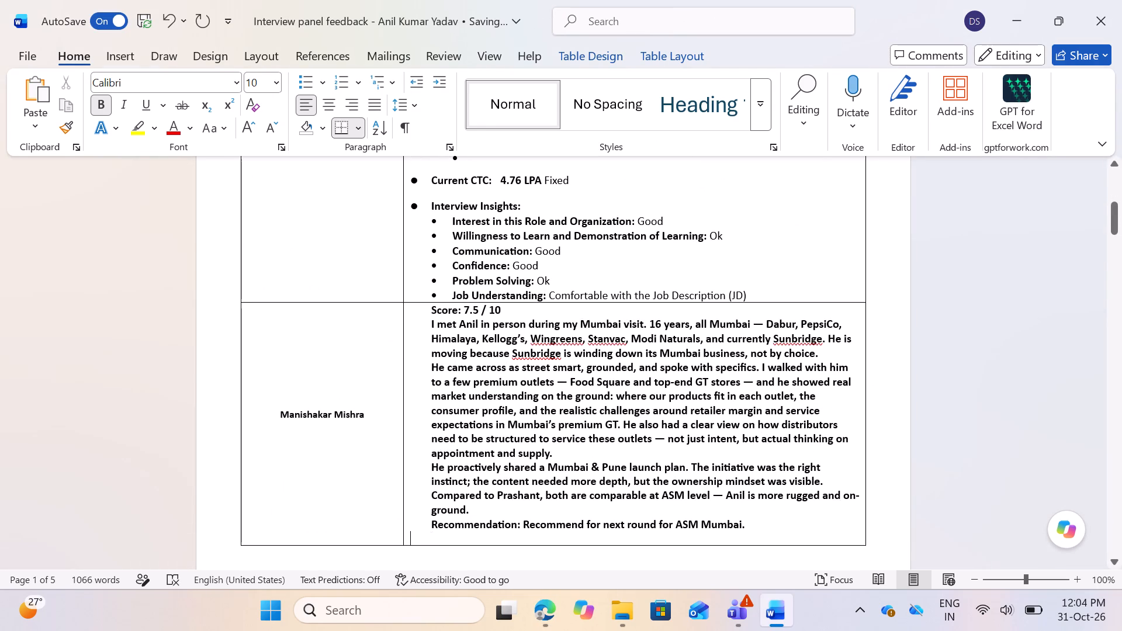
Delete the empty line below the ASM Mumbai recommendation in the feedback cell that starts with the 7.5 / 10 score.
key("BackSpace")
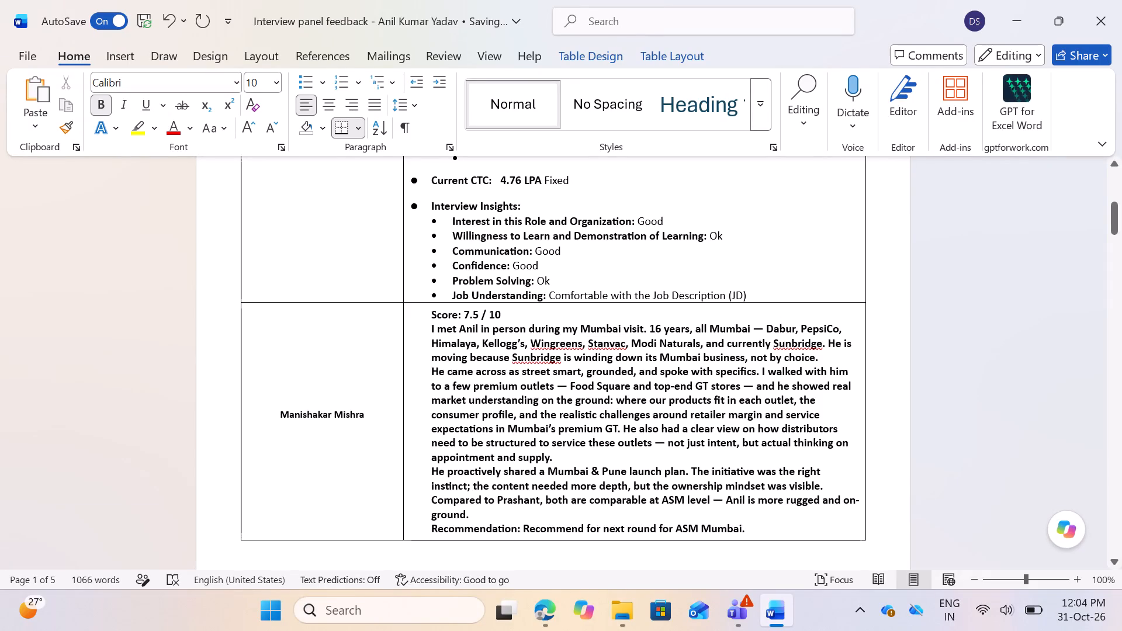
Remove the bold formatting from the second interviewer's entire feedback text, from the score line through the recommendation.
left_click_drag(432, 314, 484, 355)
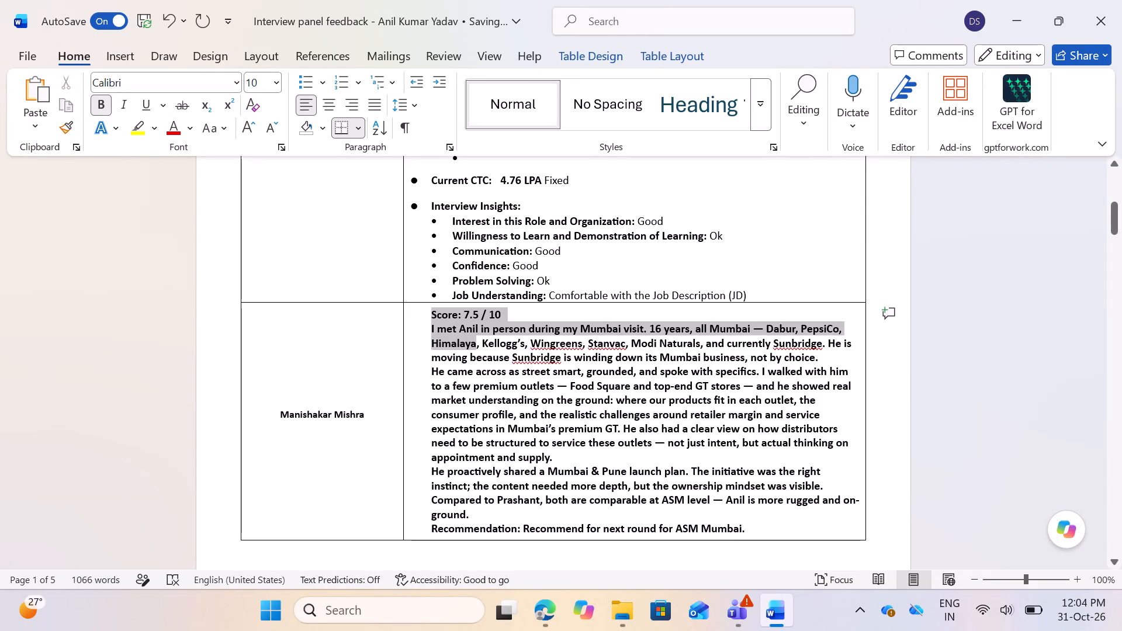
left_click_drag(484, 355, 746, 529)
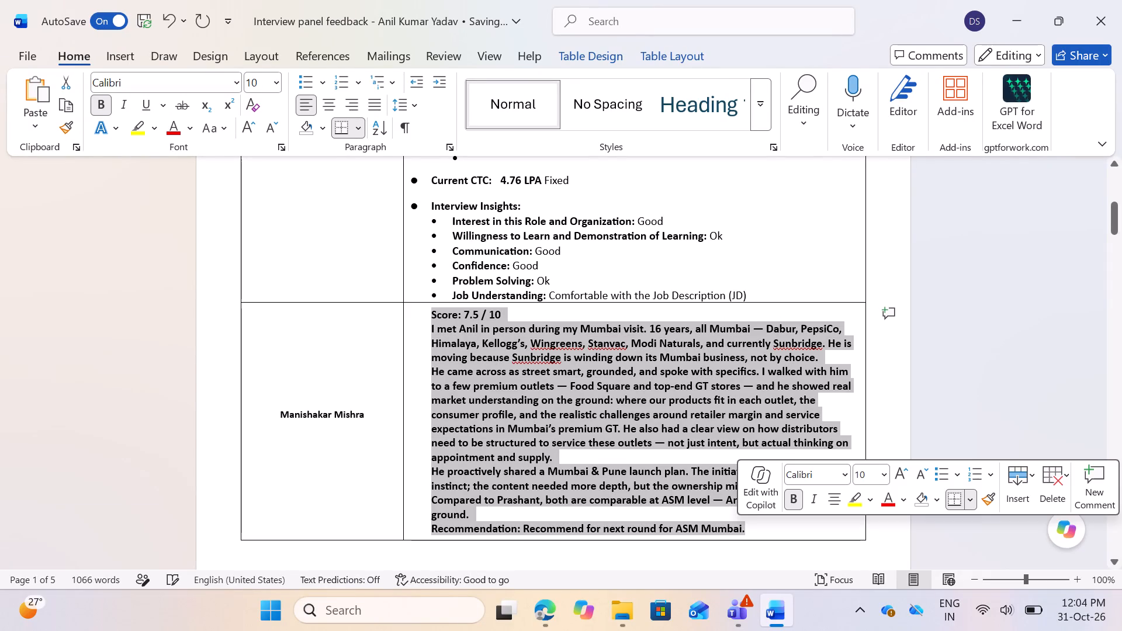
left_click(798, 496)
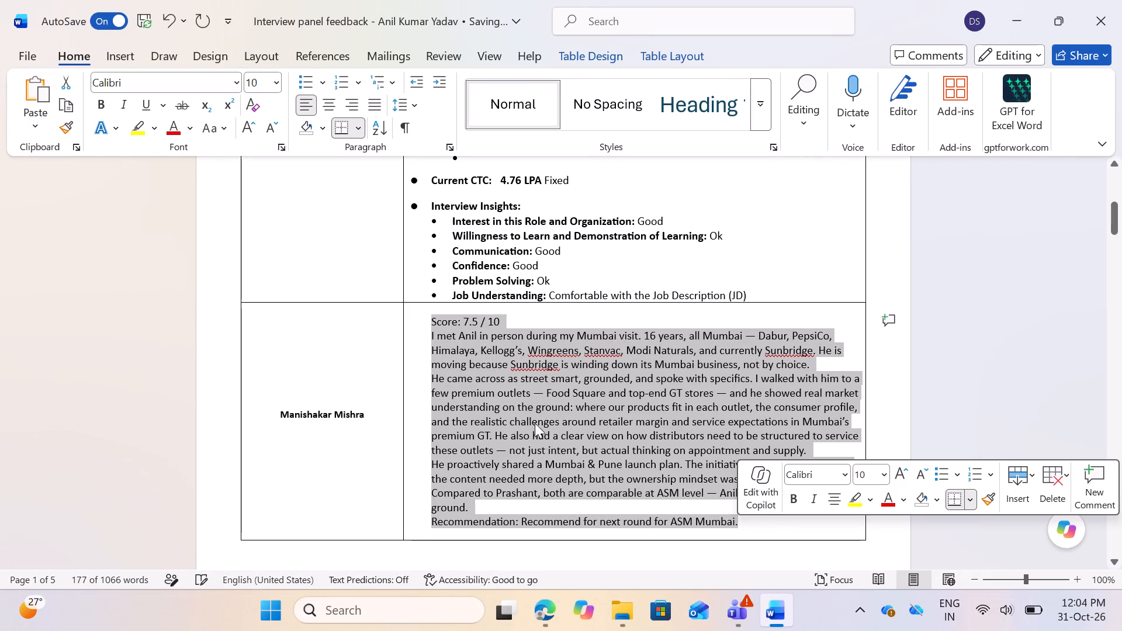
Remove the left indent from the "Score: 7.5 / 10" line in the second interviewer's feedback.
left_click(428, 314)
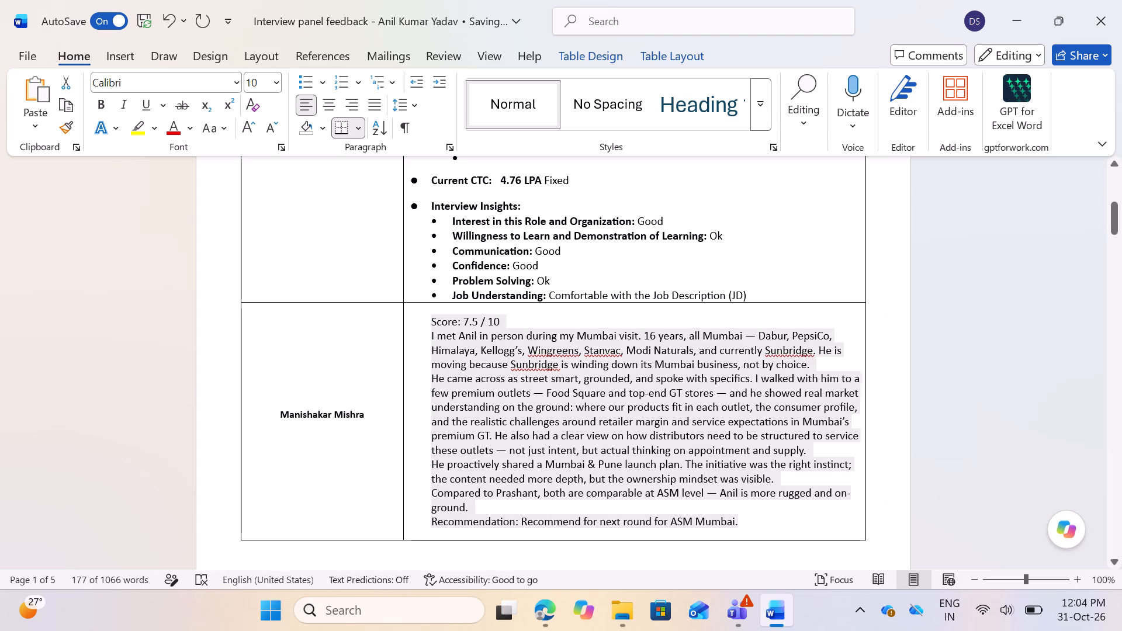
key("BackSpace")
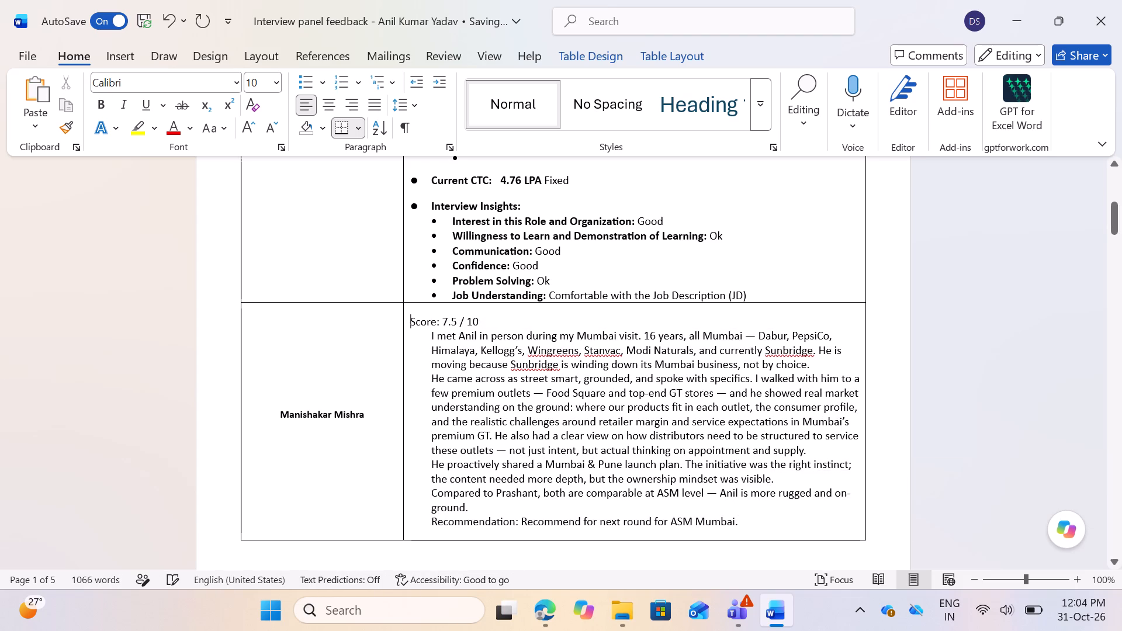
Insert a blank line after the score line and another before the Recommendation line in the second interviewer's feedback.
left_click(496, 321)
key("Return")
scroll(494, 344, "down", 2)
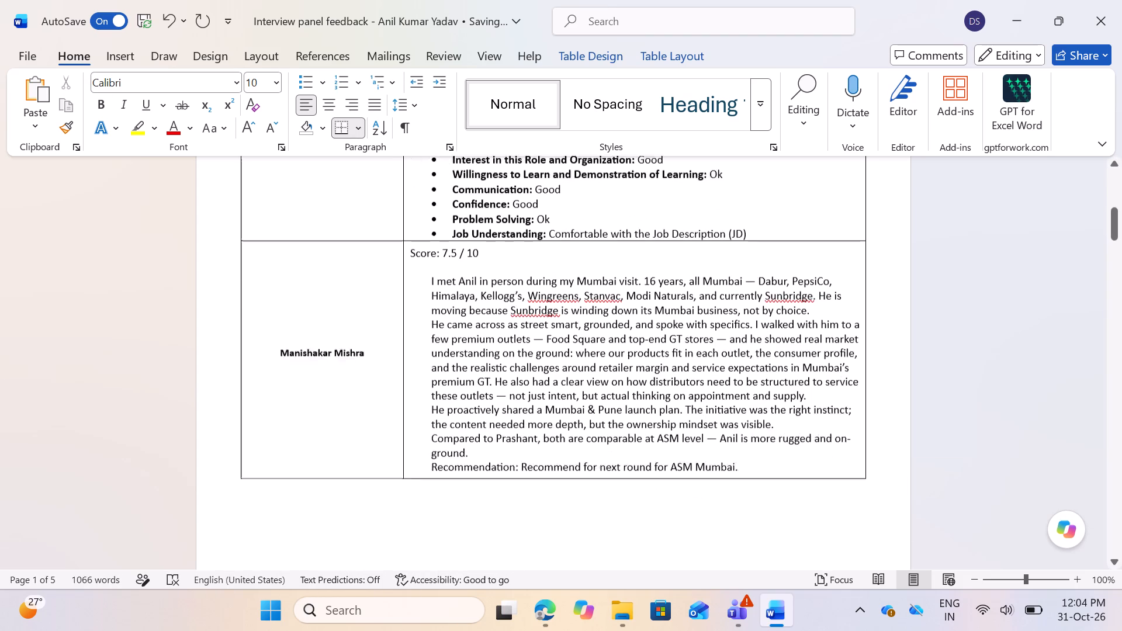
left_click(497, 429)
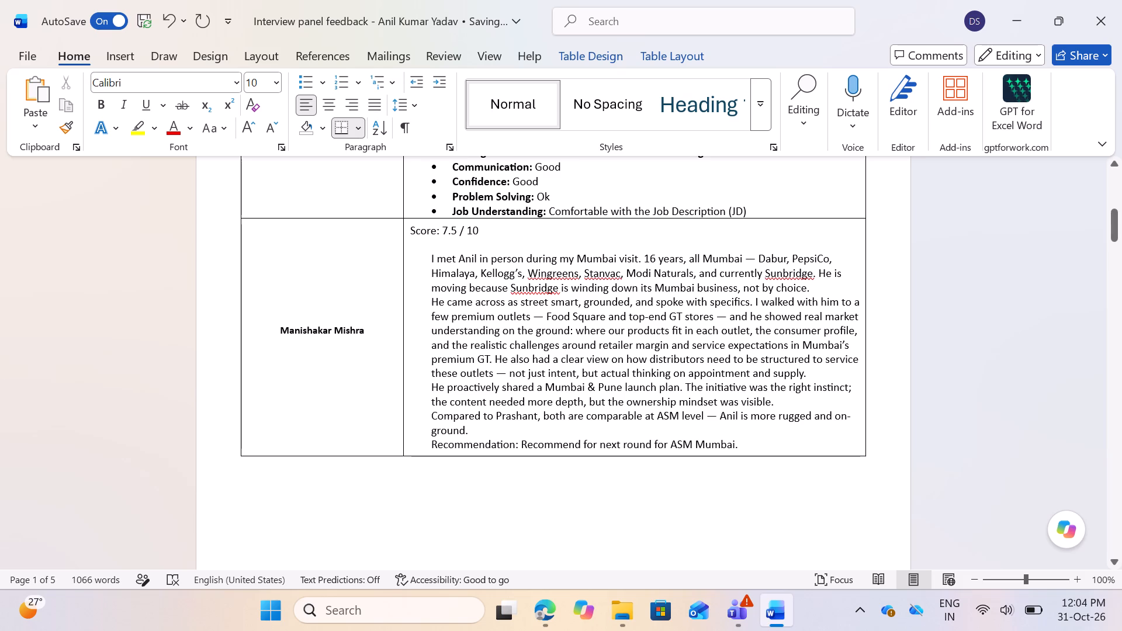
key("Return")
Consult the candidate notes on the second page and start the Native entry under Personal Information with "Phal".
scroll(436, 424, "up", 1)
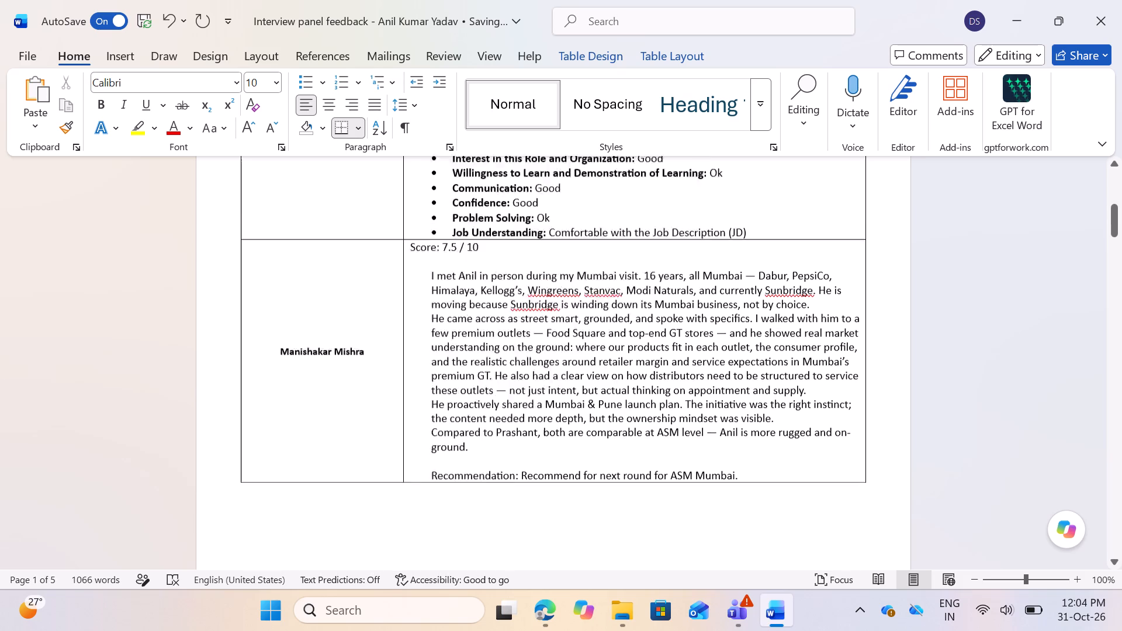
scroll(436, 424, "up", 16)
scroll(456, 413, "down", 8)
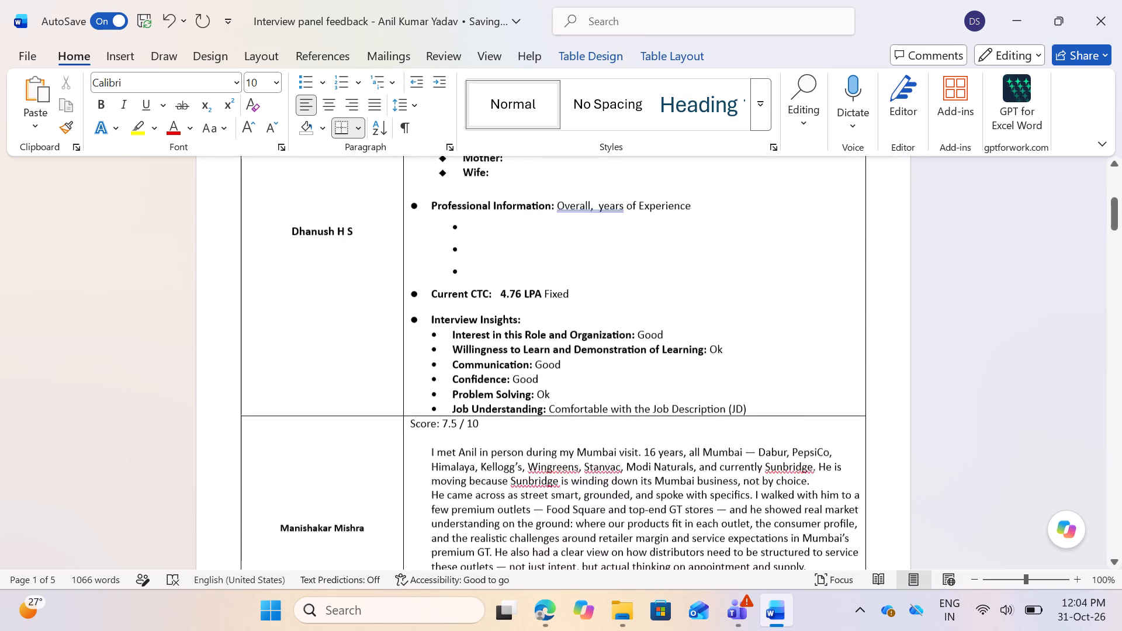
scroll(458, 416, "up", 13)
left_click(506, 331)
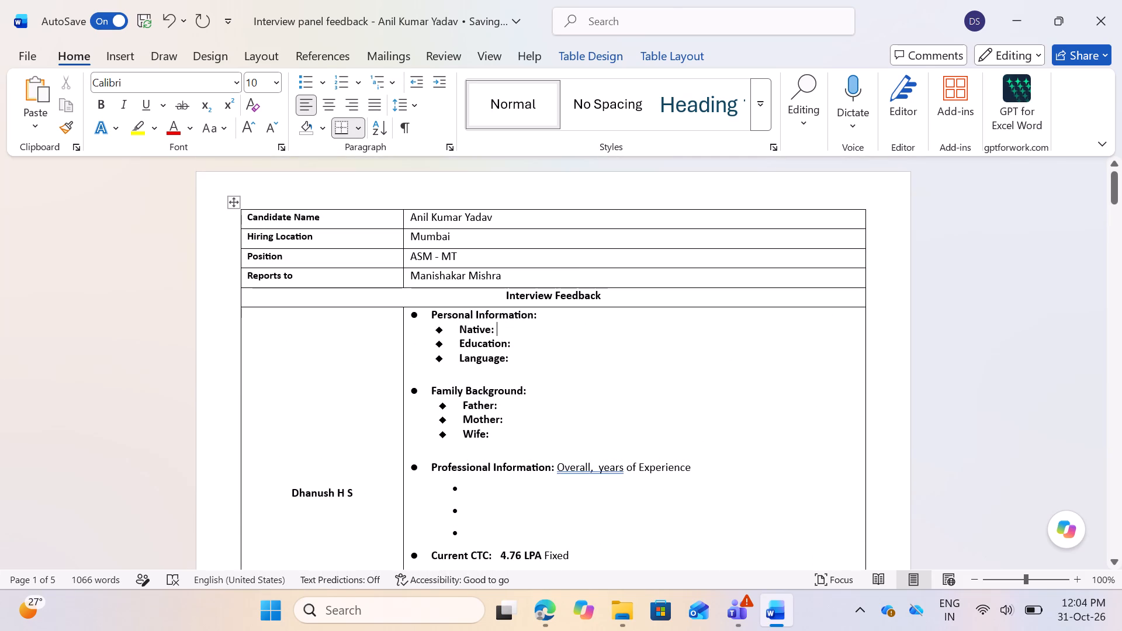
scroll(430, 523, "down", 20)
scroll(430, 523, "down", 4)
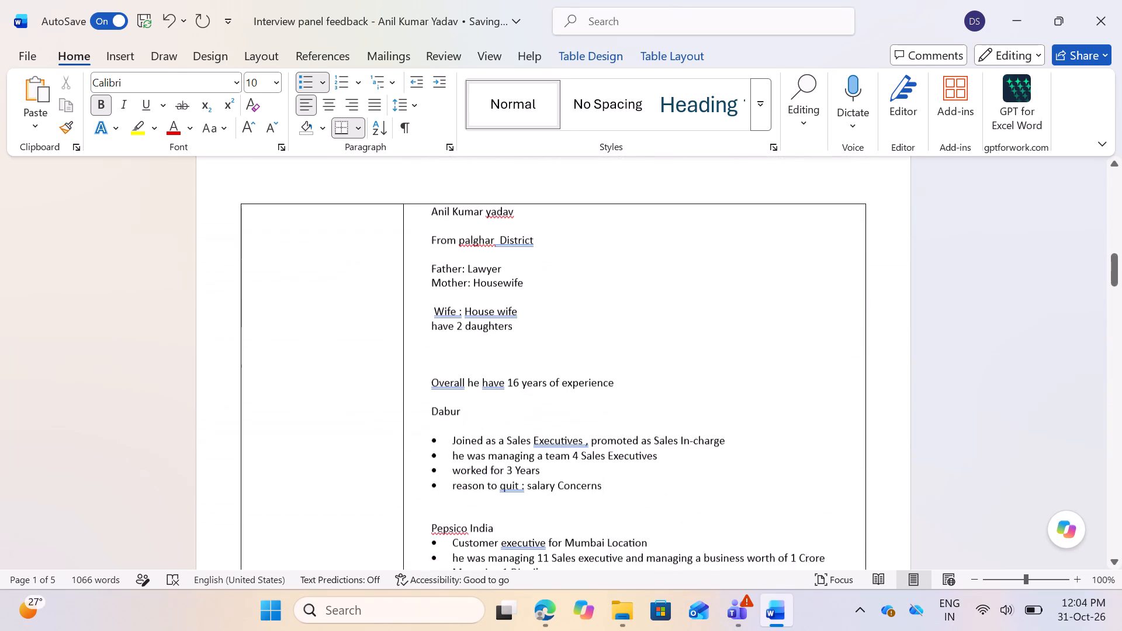
scroll(482, 507, "up", 3)
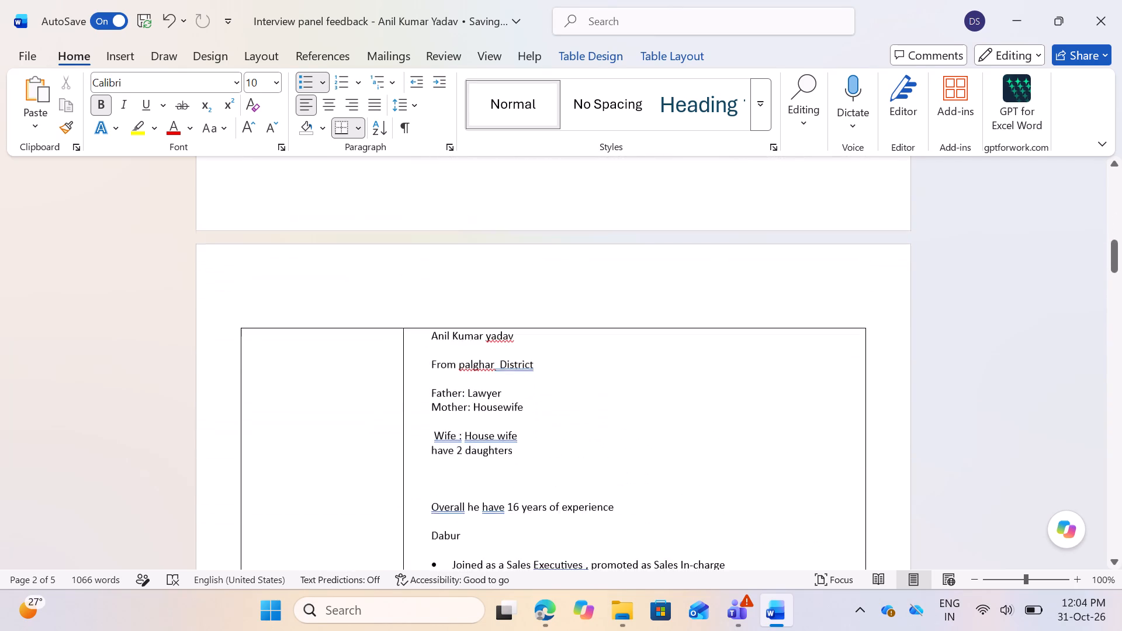
scroll(482, 507, "up", 2)
scroll(482, 507, "up", 20)
scroll(482, 507, "up", 2)
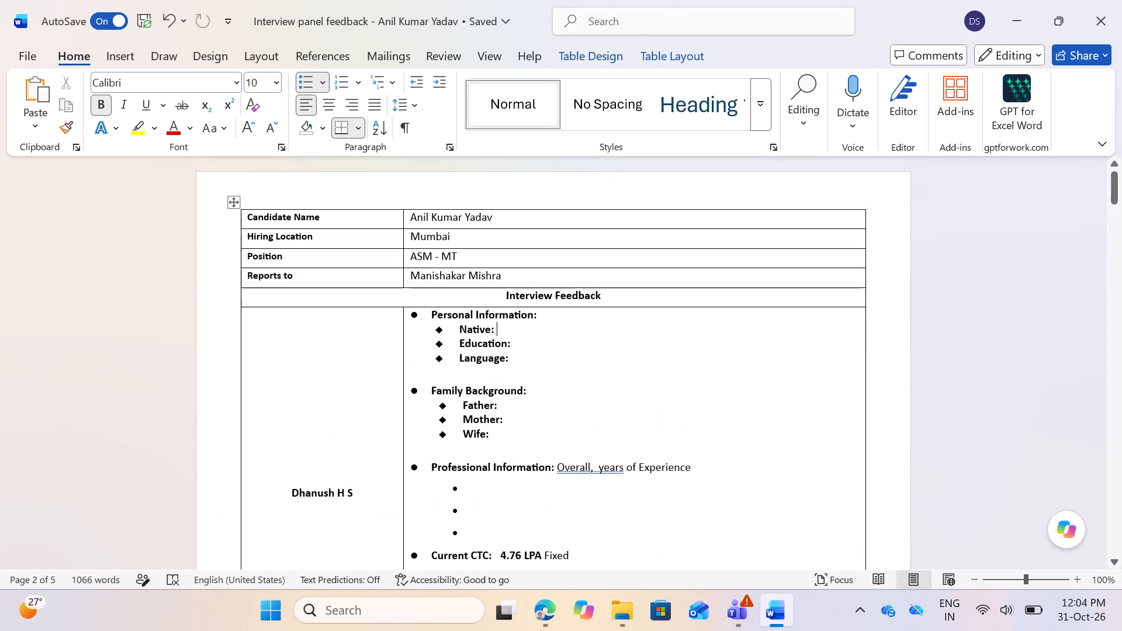
type("Phal")
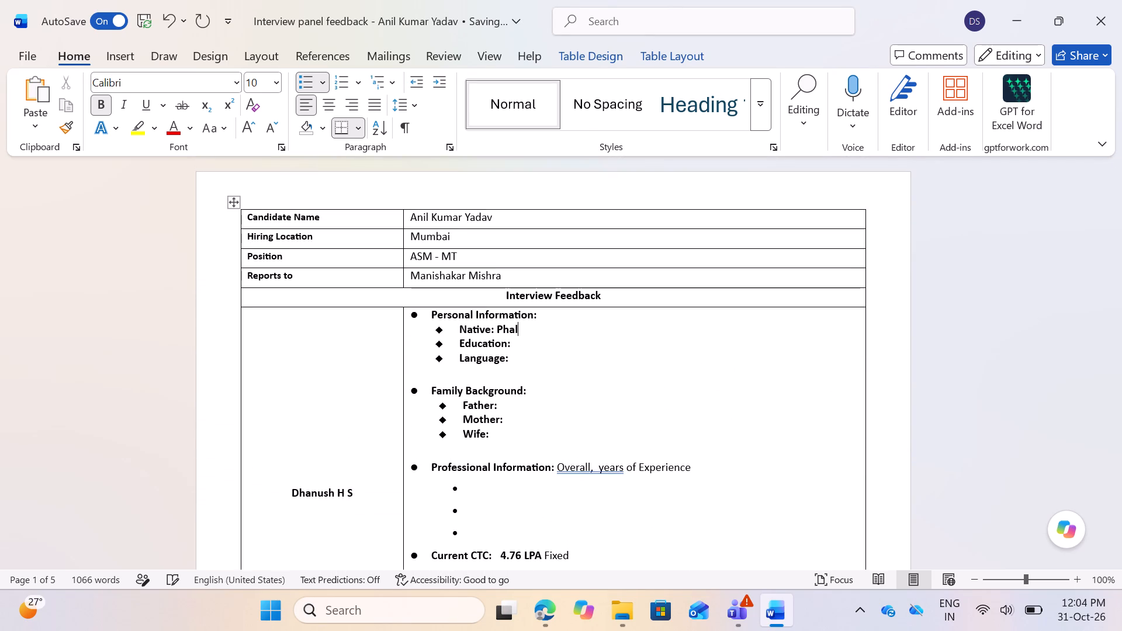
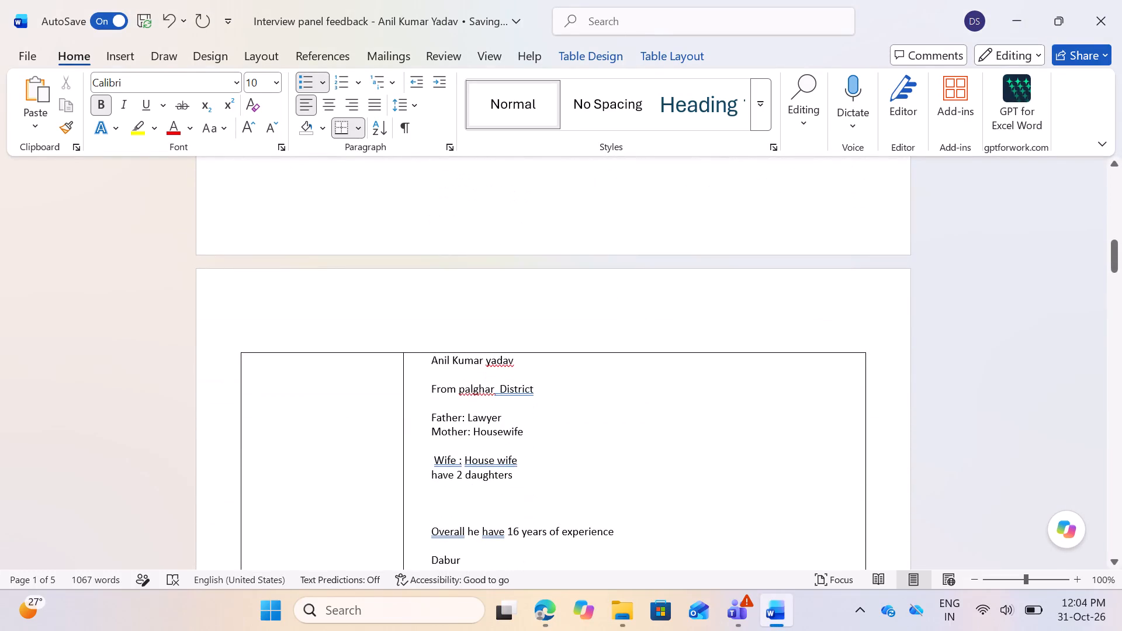
Recheck the candidate's native place in the second-page notes and correct the Native entry under Personal Information to "Palghar".
scroll(527, 424, "up", 20)
scroll(527, 424, "up", 4)
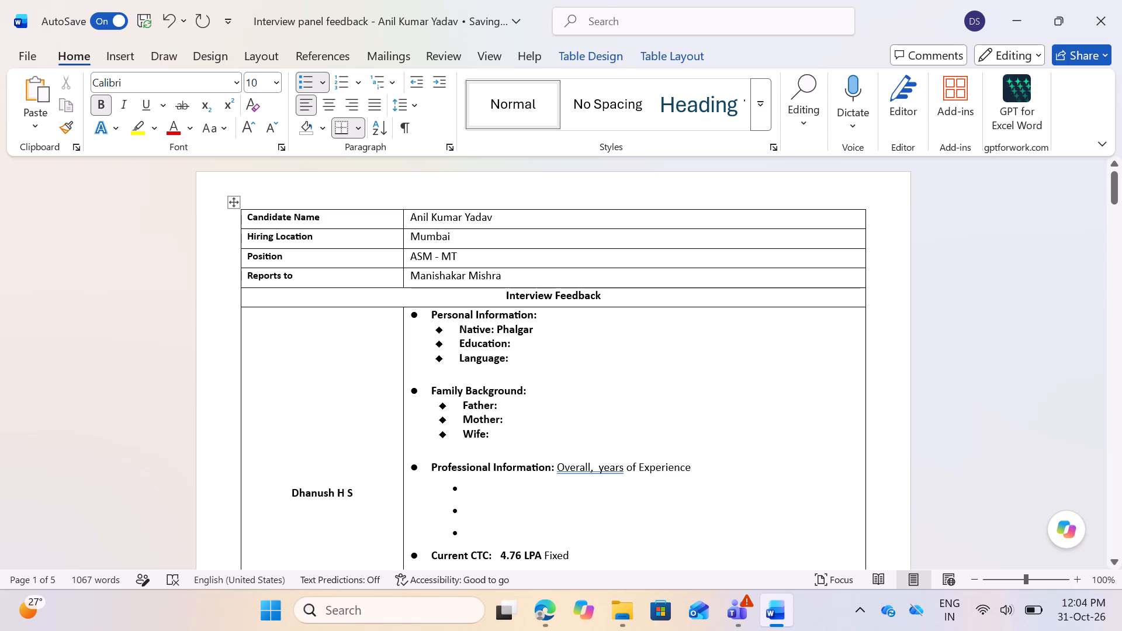
scroll(567, 336, "down", 13)
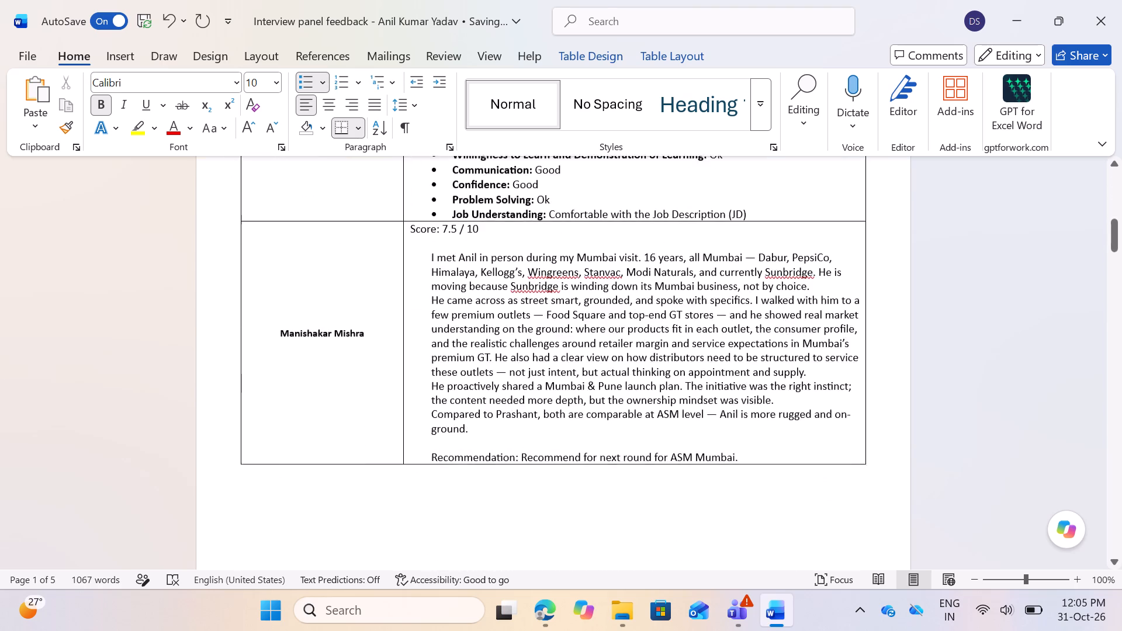
scroll(554, 379, "down", 12)
scroll(552, 374, "up", 7)
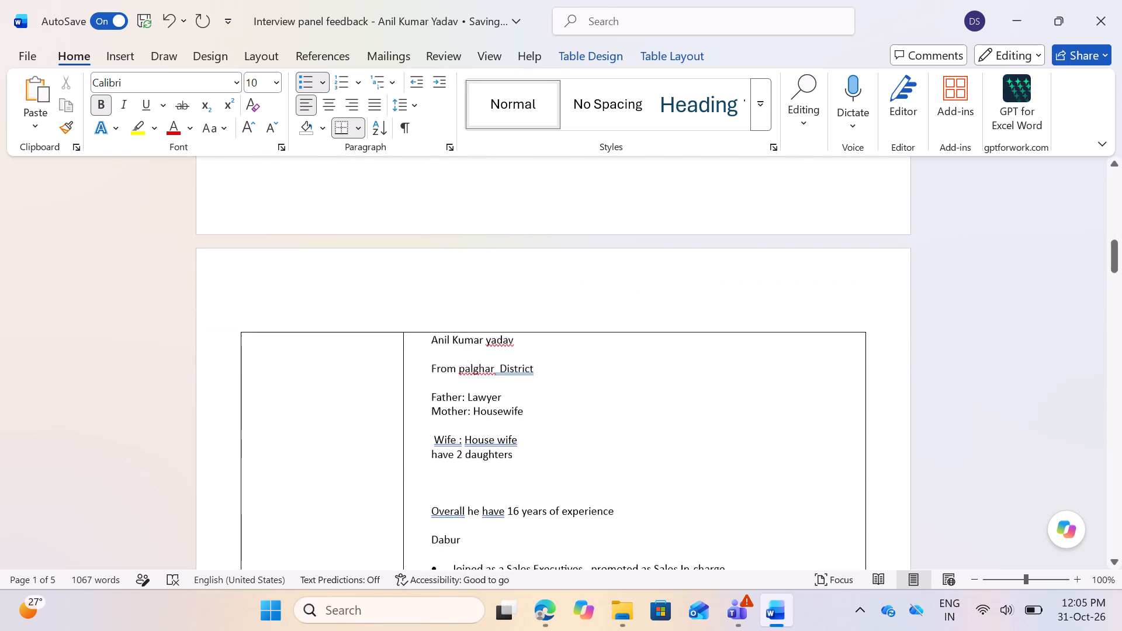
scroll(552, 374, "up", 20)
scroll(552, 374, "up", 1)
key("BackSpace")
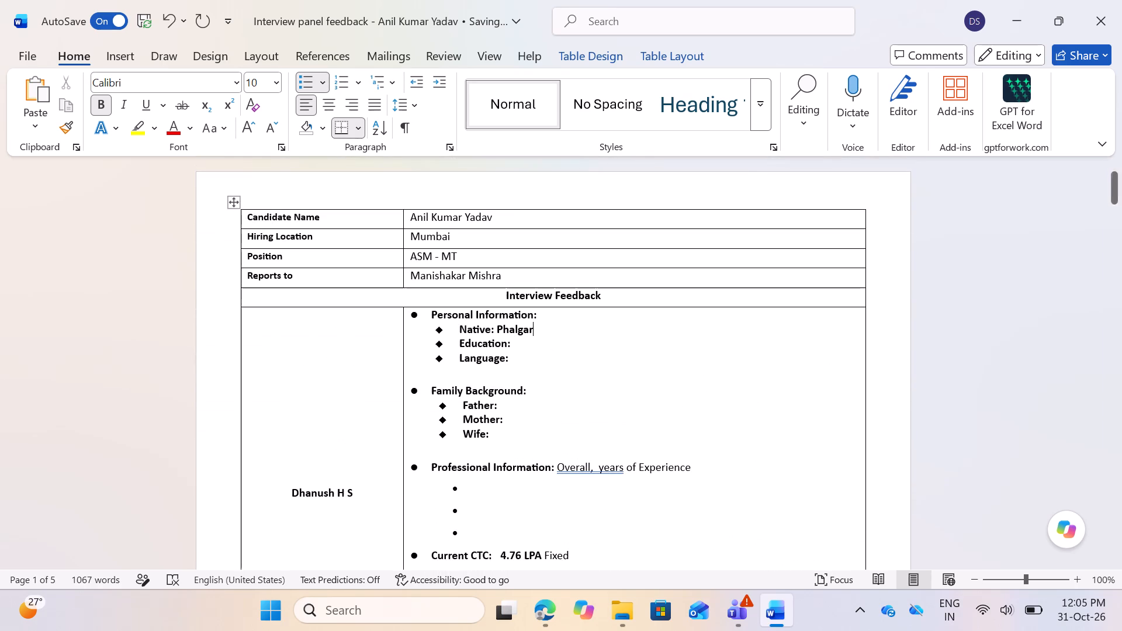
key("BackSpace")
key("BackSpace")
key("BackSpace")
key("BackSpace")
key("BackSpace")
type("alh")
key("BackSpace")
type("ghar")
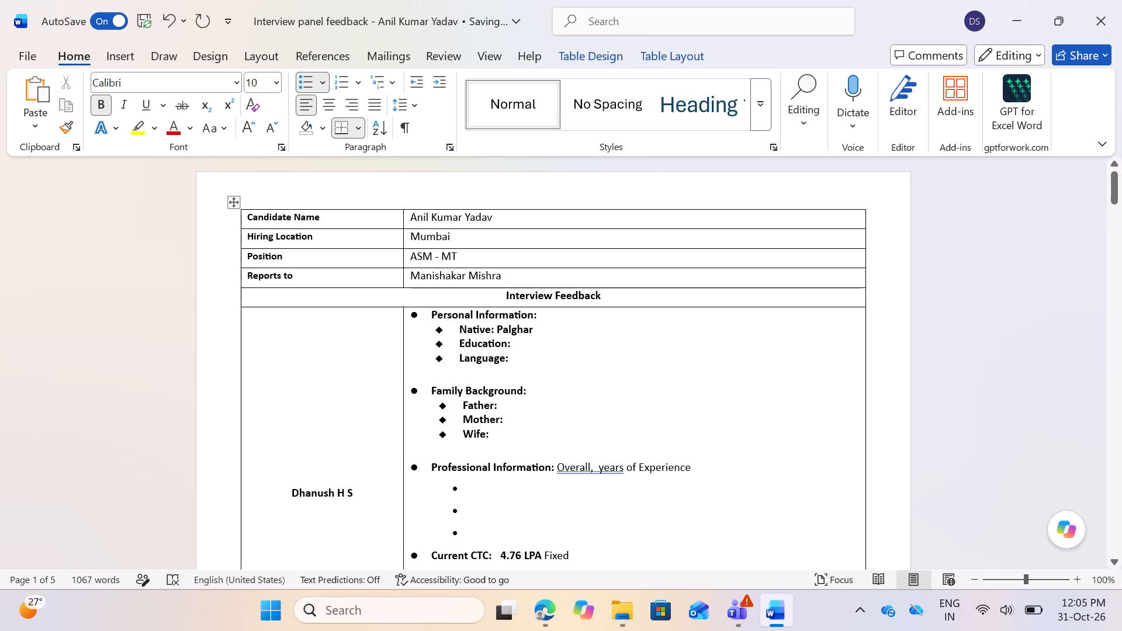
Remove the bold formatting from the word "Palghar" in the Native entry.
double_click(520, 330)
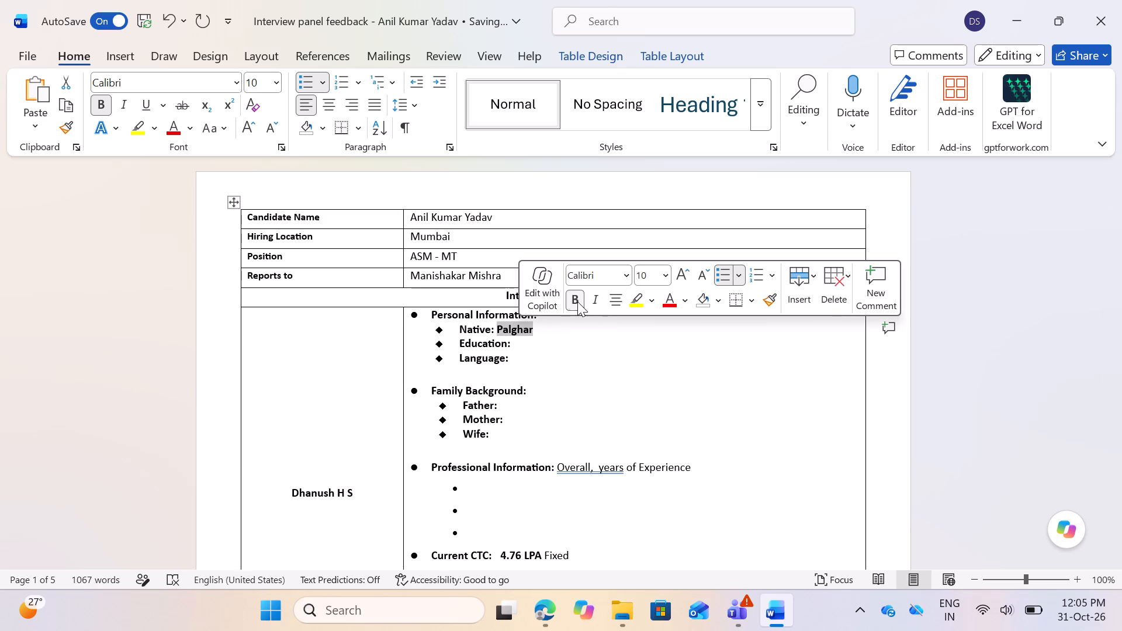
left_click(577, 301)
Look through the other interviewers' feedback for the candidate's qualification and enter "MBA" as Education under Personal Information.
left_click(522, 344)
scroll(540, 379, "down", 13)
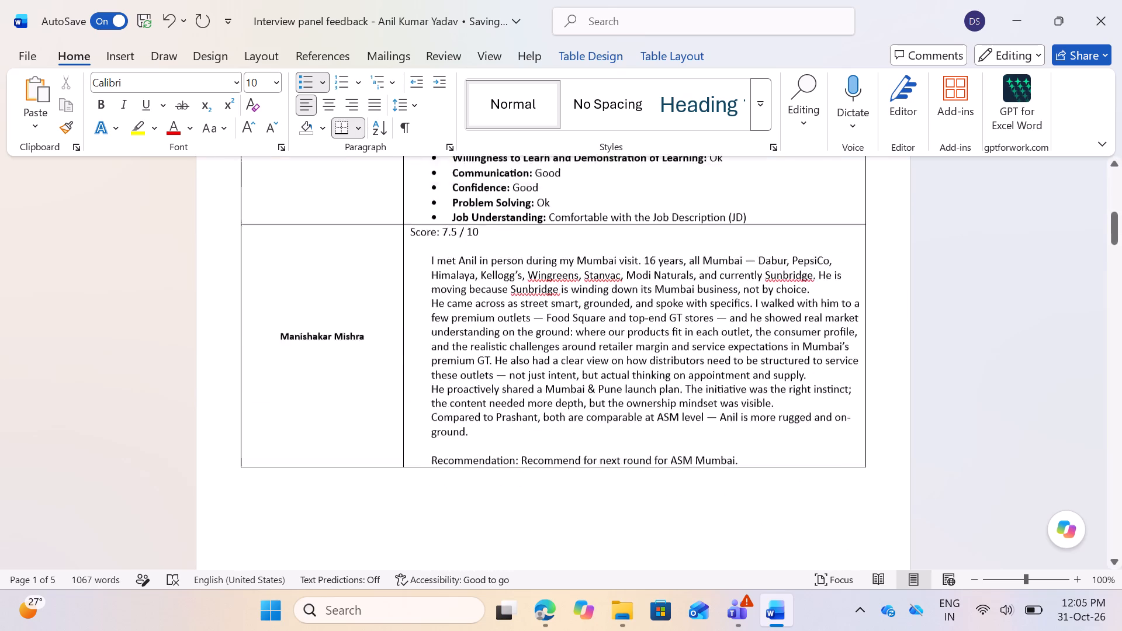
scroll(545, 380, "down", 8)
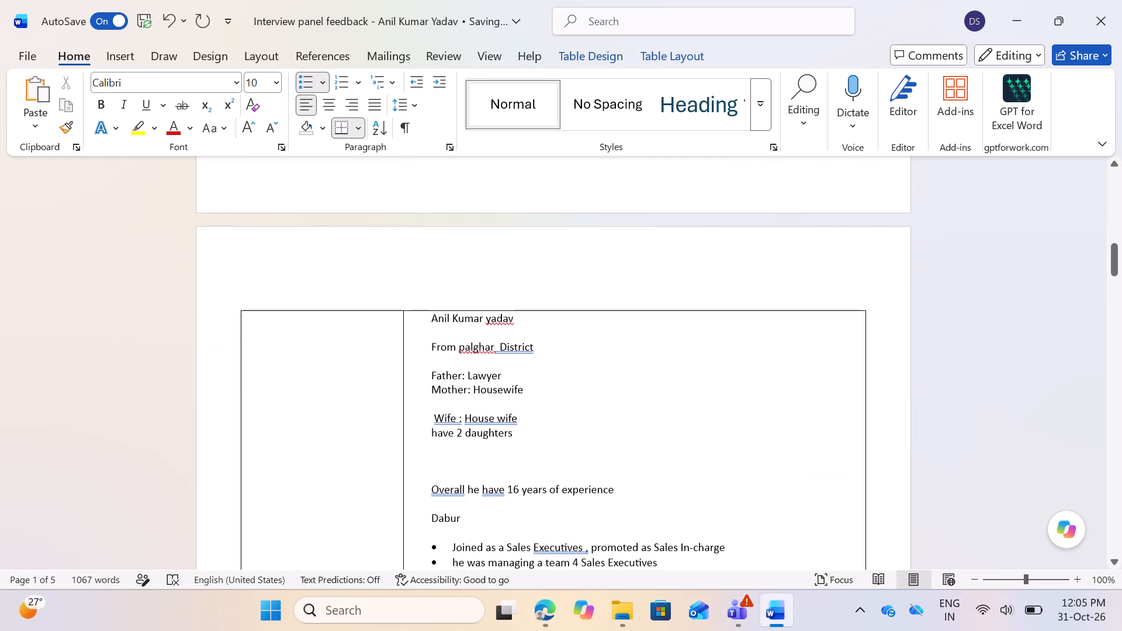
scroll(576, 458, "down", 9)
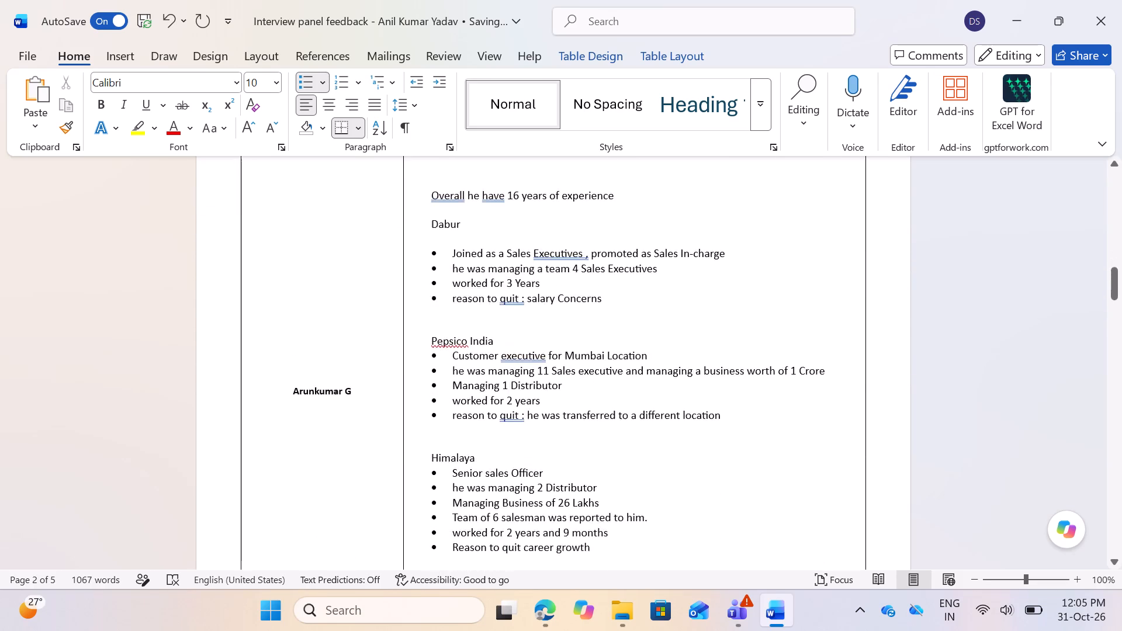
scroll(576, 466, "down", 17)
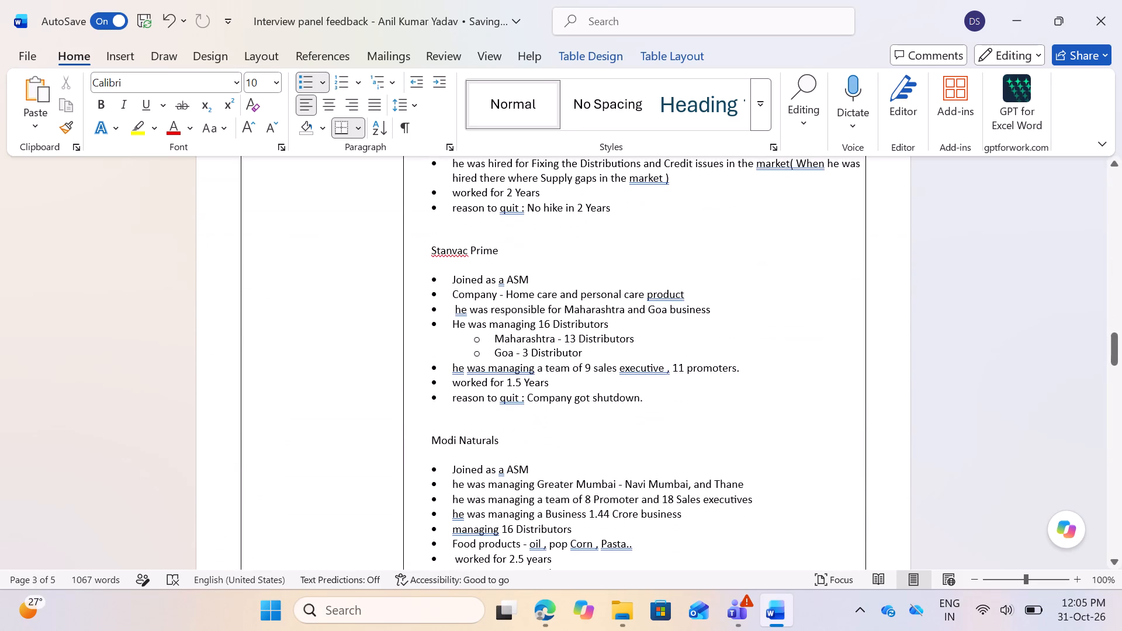
scroll(576, 460, "down", 1)
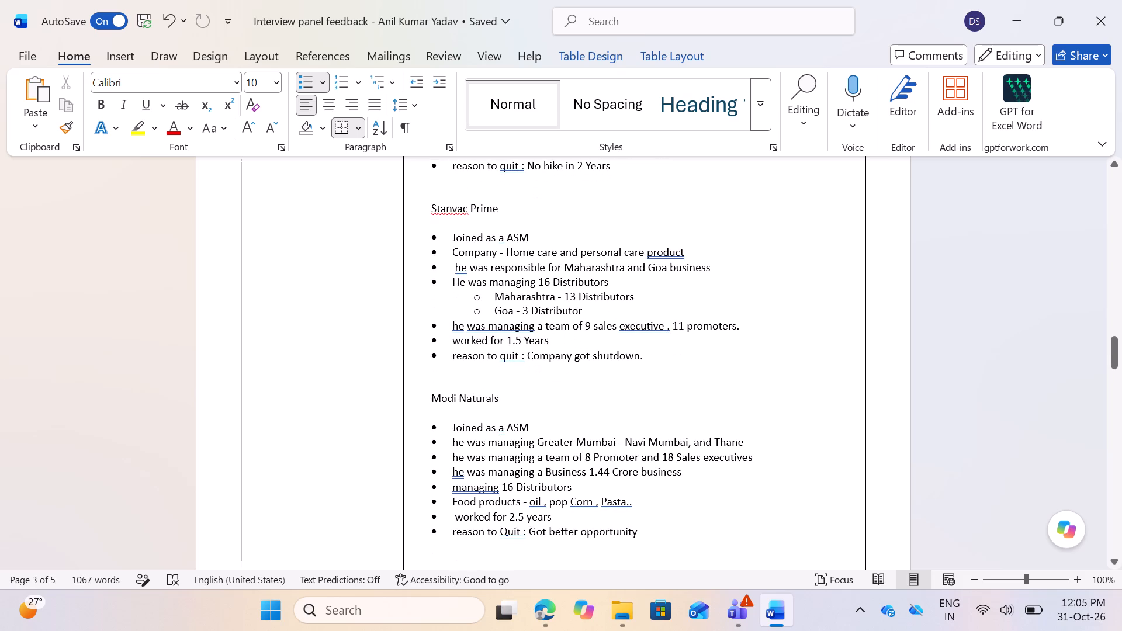
scroll(576, 460, "down", 4)
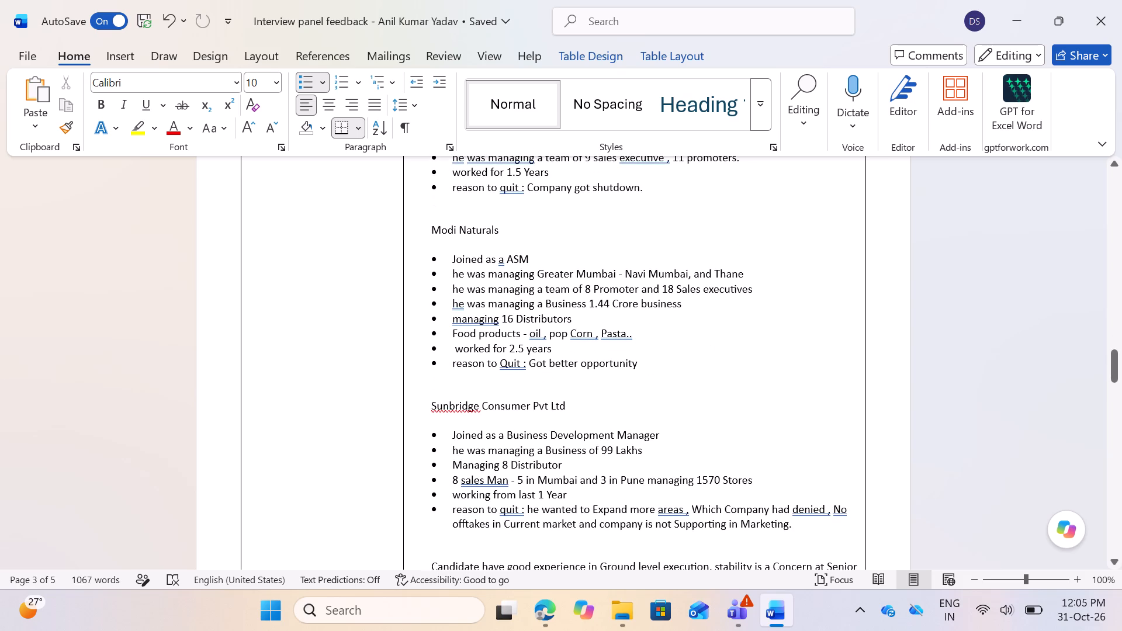
scroll(576, 460, "down", 4)
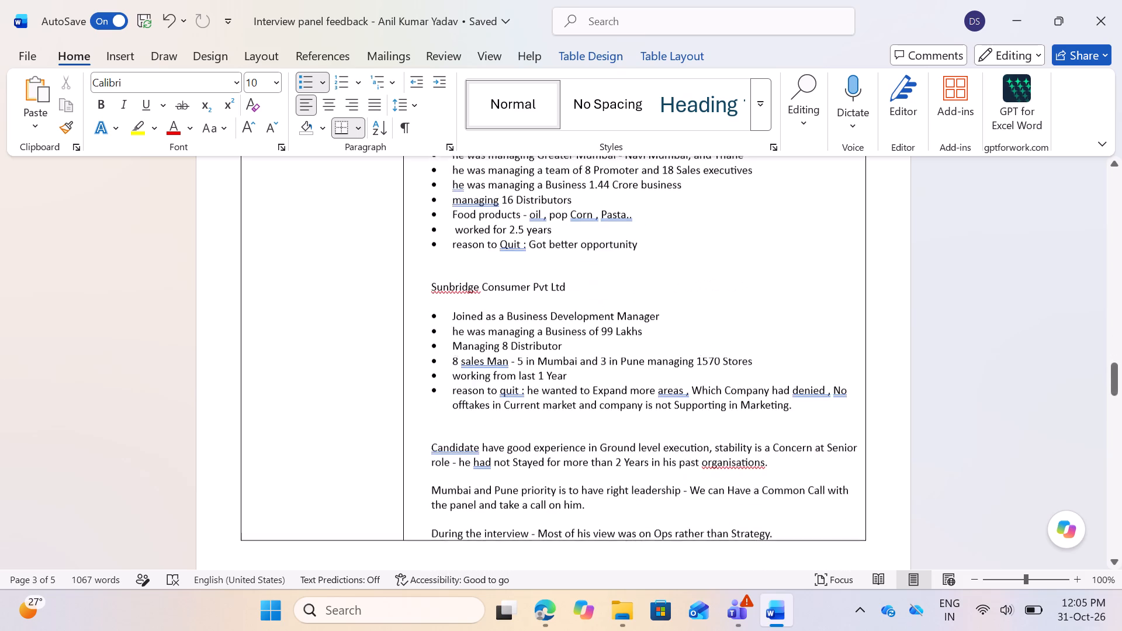
scroll(576, 460, "down", 9)
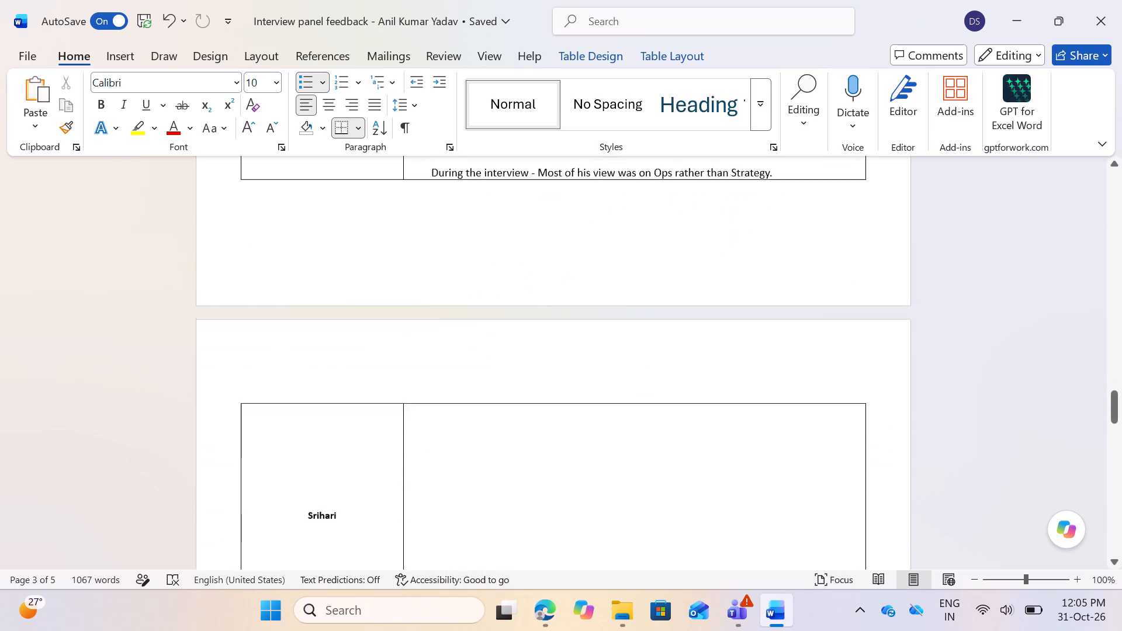
scroll(576, 460, "down", 6)
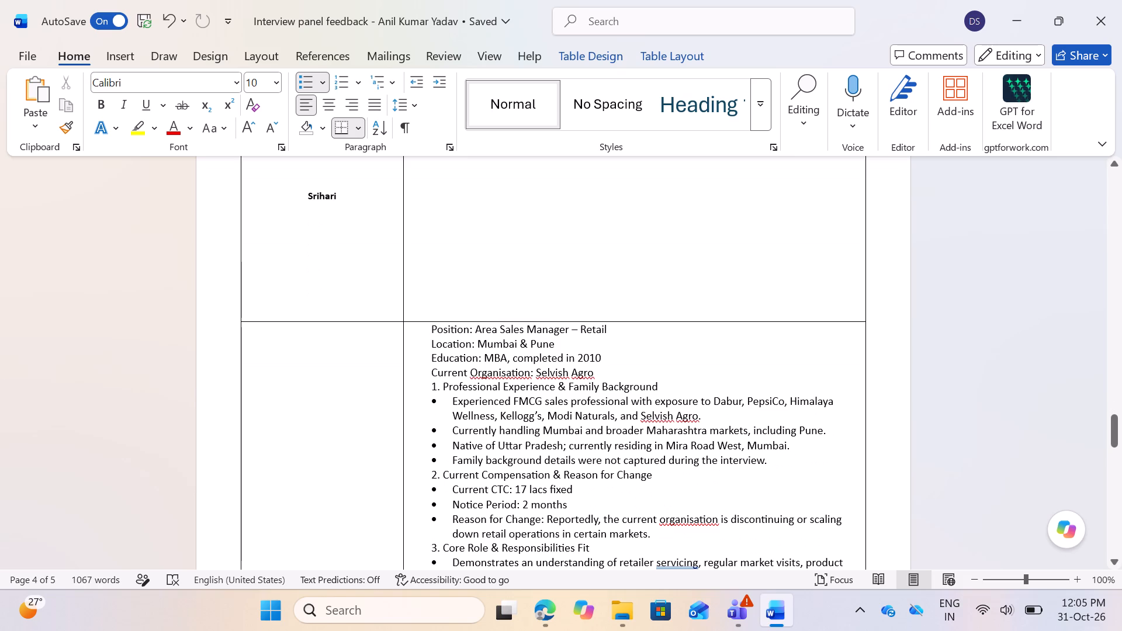
scroll(576, 460, "up", 7)
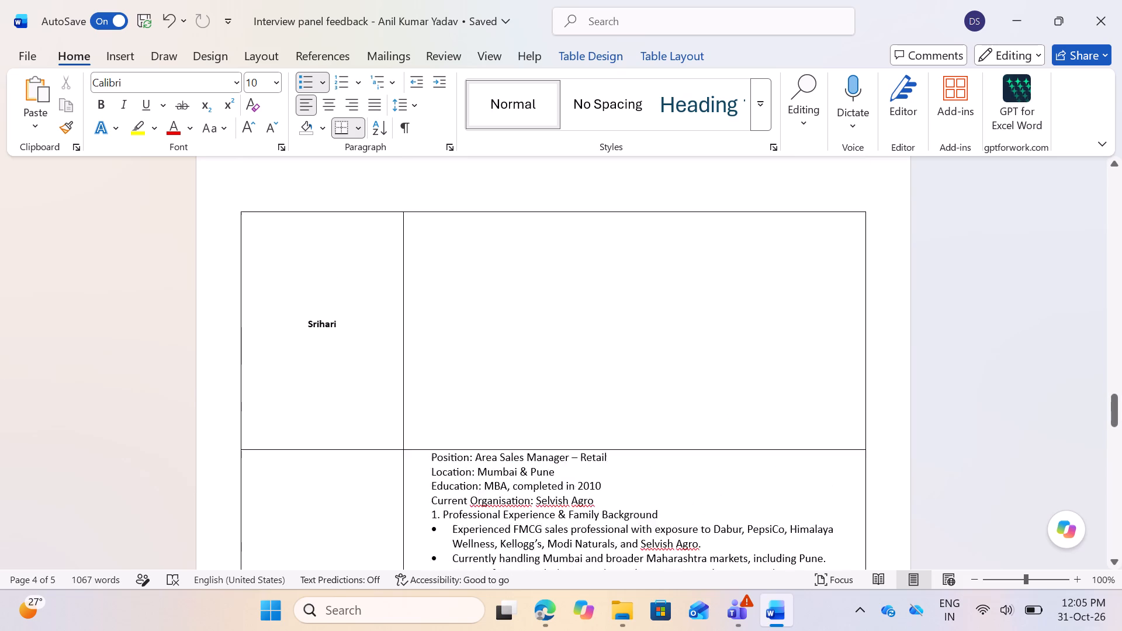
scroll(576, 460, "up", 20)
scroll(576, 460, "up", 16)
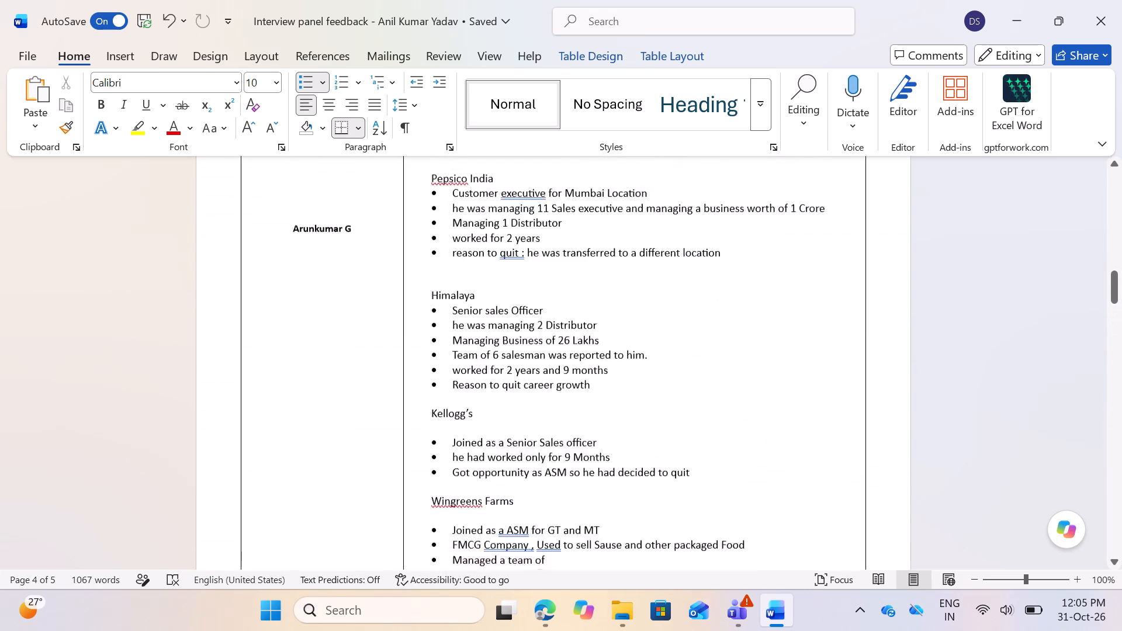
scroll(576, 460, "up", 20)
scroll(576, 460, "up", 16)
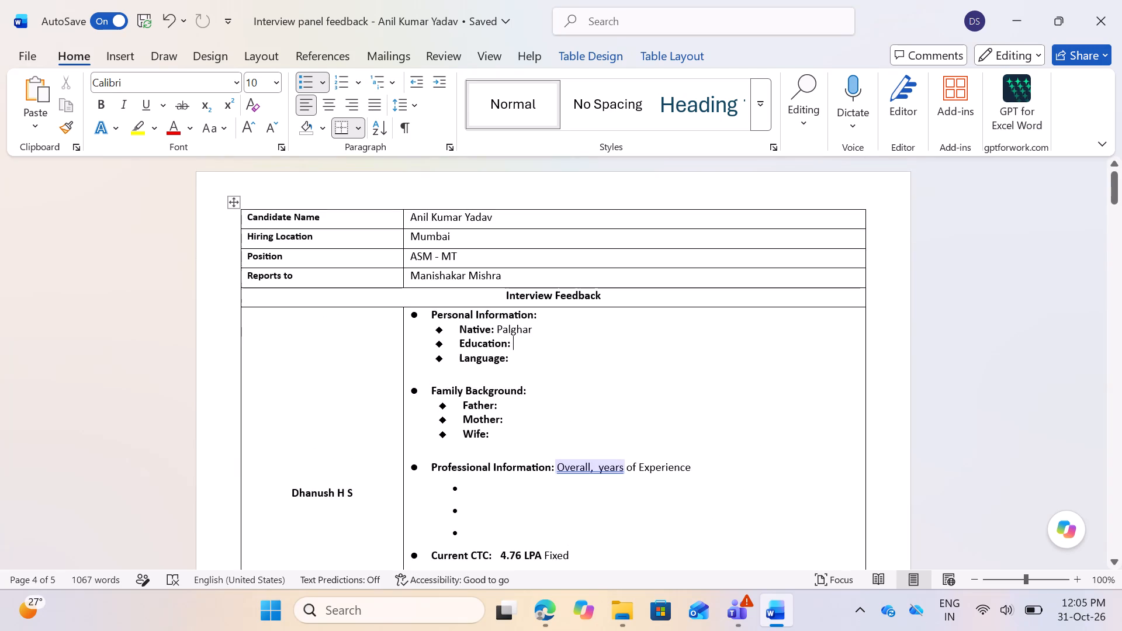
key("shift+m")
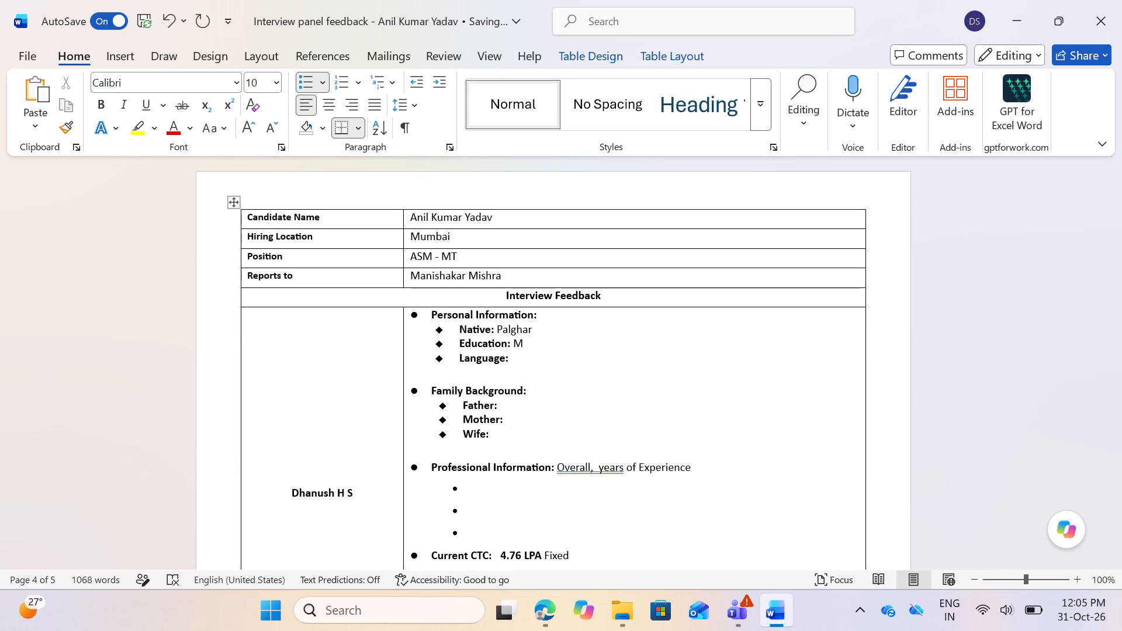
type("BA")
Enter "Marati, Hindi," in the Language entry under Personal Information.
left_click(517, 356)
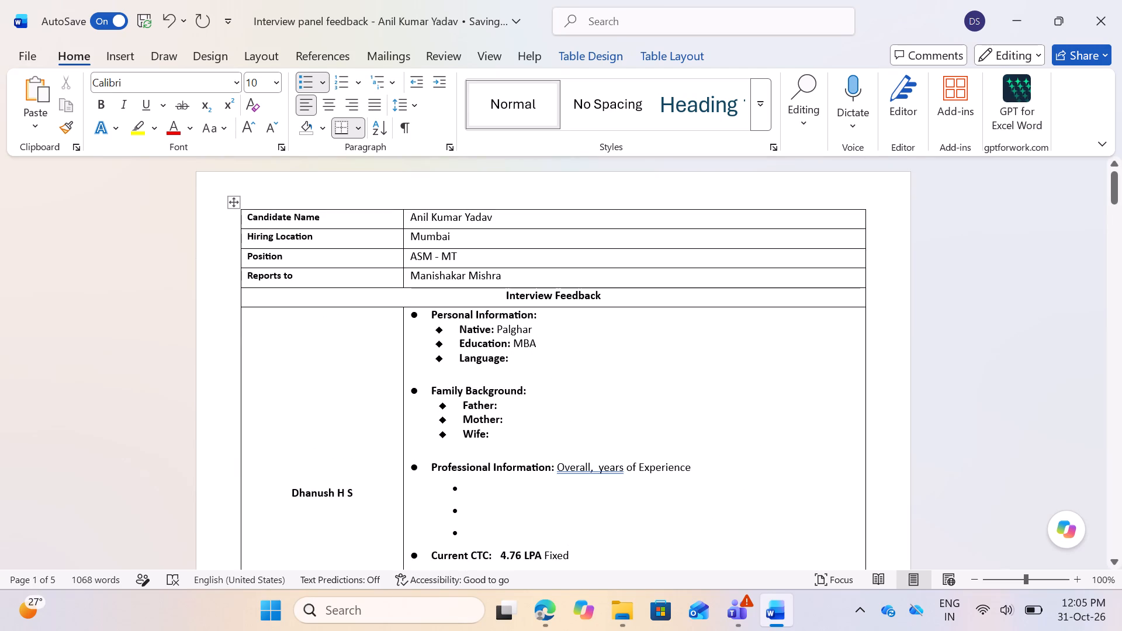
type("Mara")
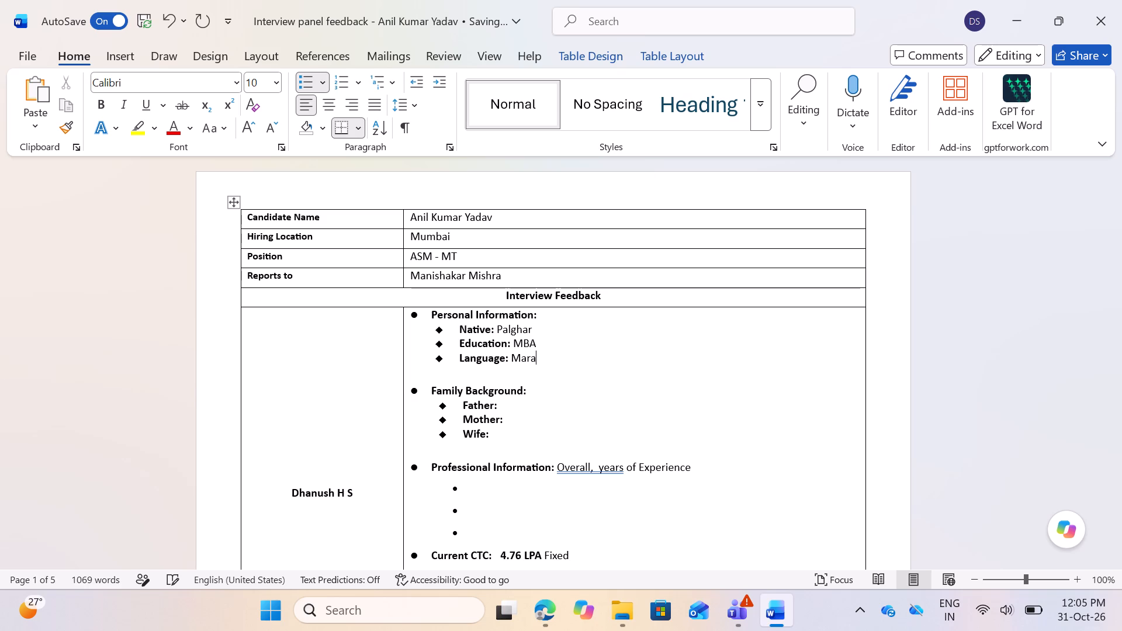
key("t")
key("i")
type(", Hindi,")
key("space")
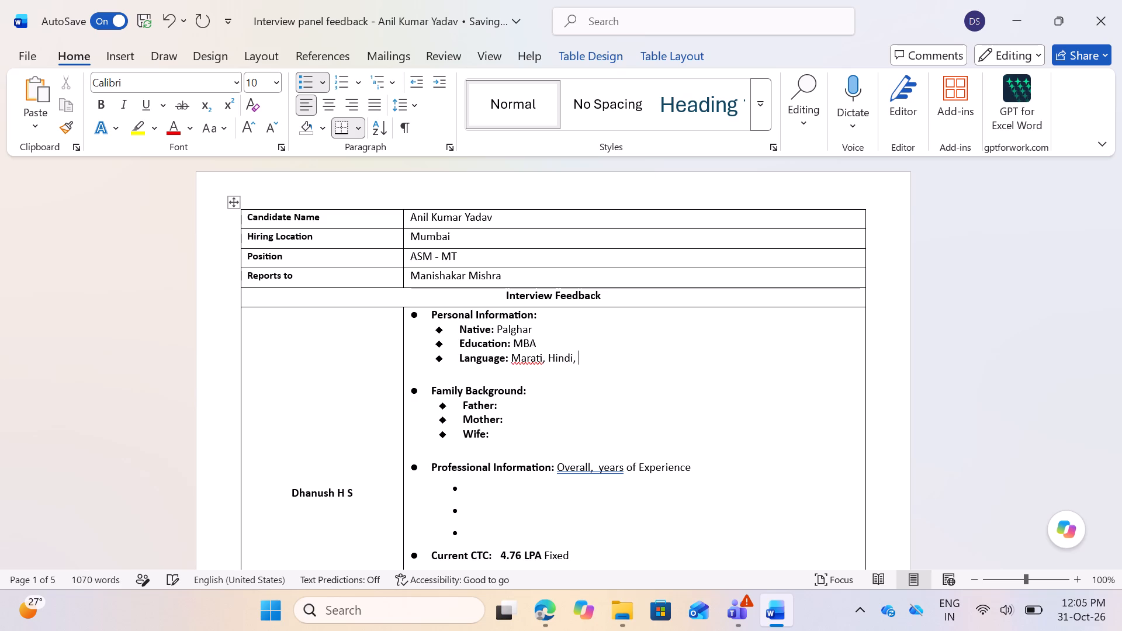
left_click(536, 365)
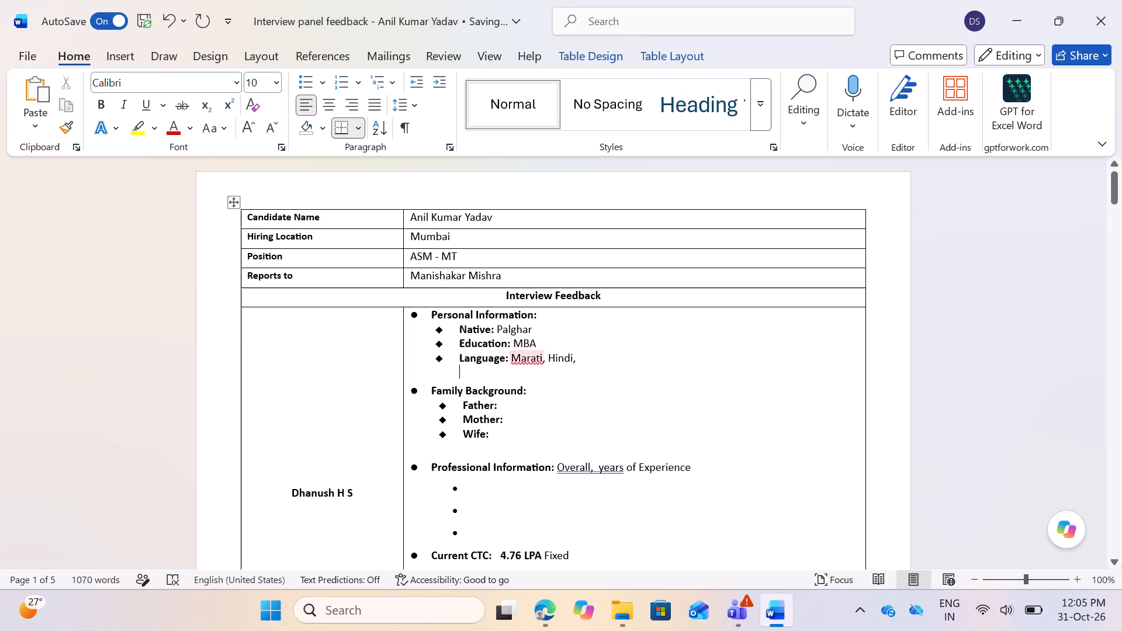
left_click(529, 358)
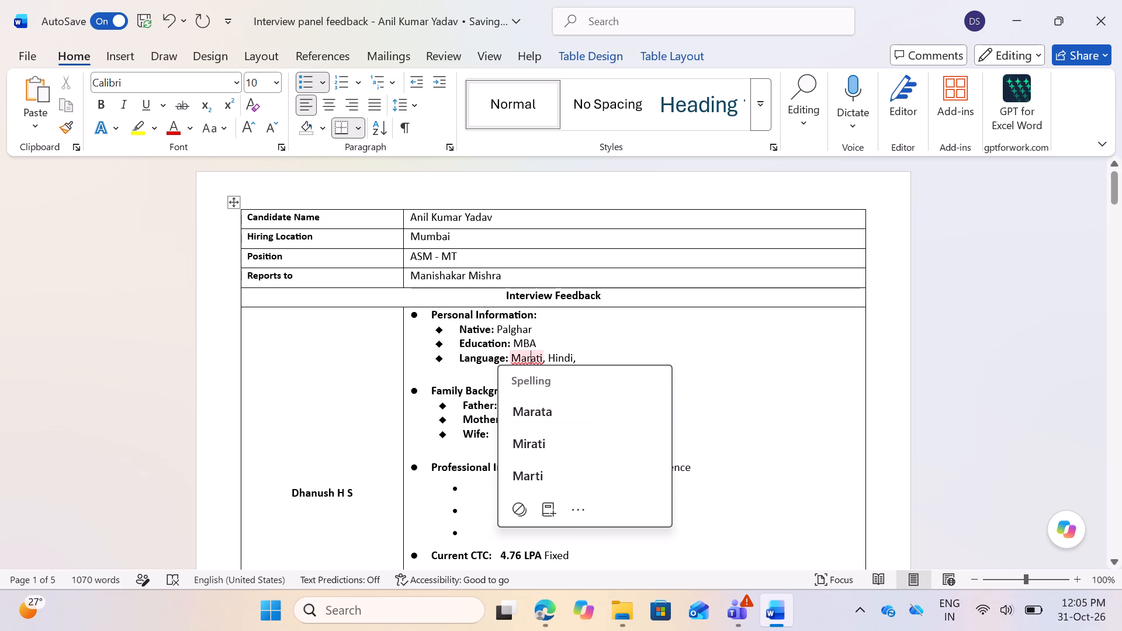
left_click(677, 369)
Replace the trailing comma after "Hindi" in the Language entry with a period.
left_click(593, 356)
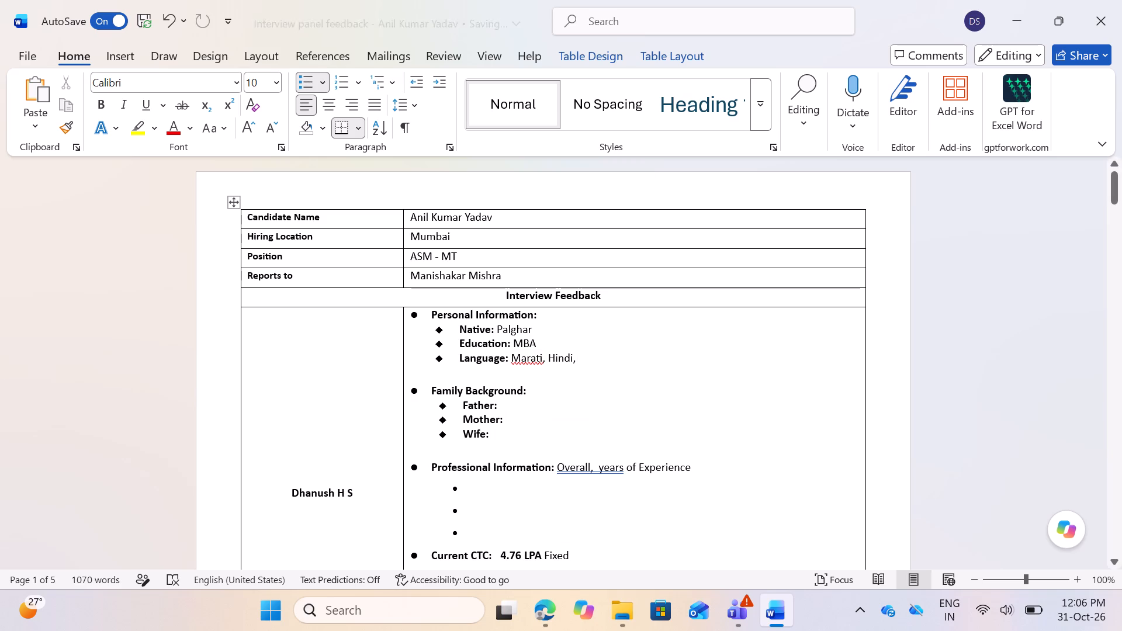
key("ctrl+Left")
key("ctrl+Left")
key("Right")
key("Right")
key("Right")
key("Right")
key("Right")
key("Right")
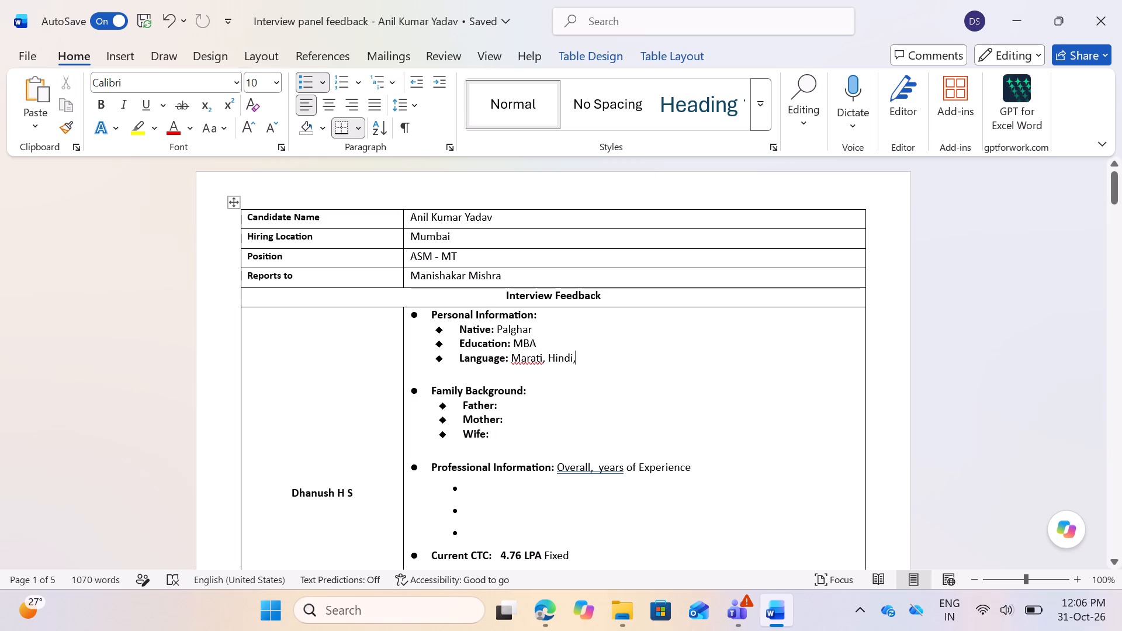
key("BackSpace")
key("period")
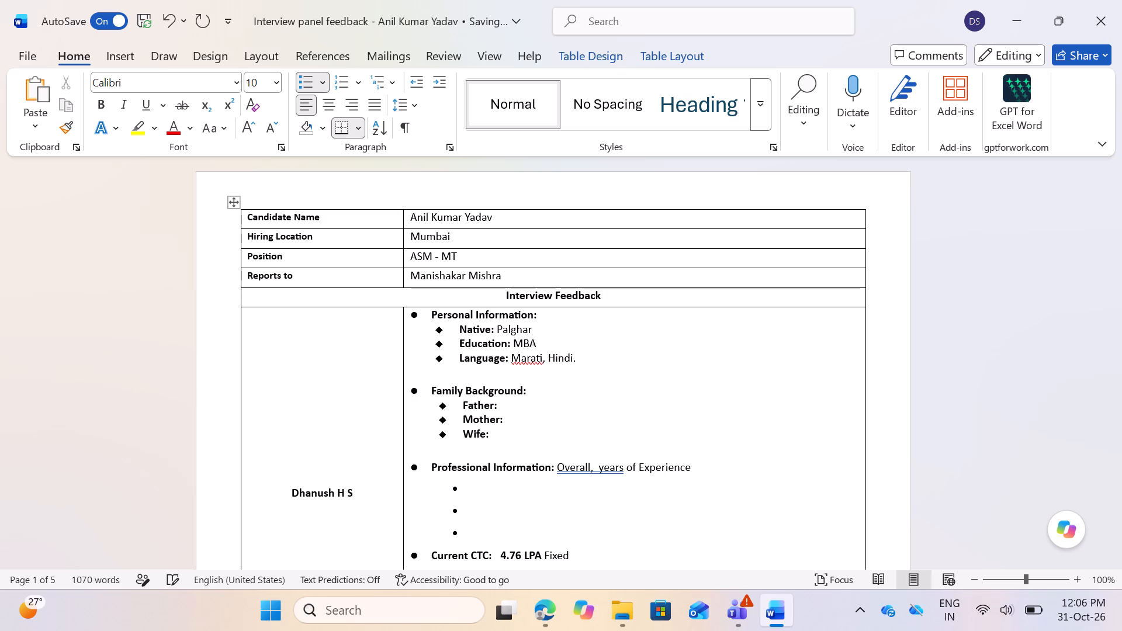
Insert "English," before "Marati" at the start of the language list.
key("ctrl+Left")
key("ctrl+Left")
key("ctrl+Left")
key("ctrl+Left")
type("English")
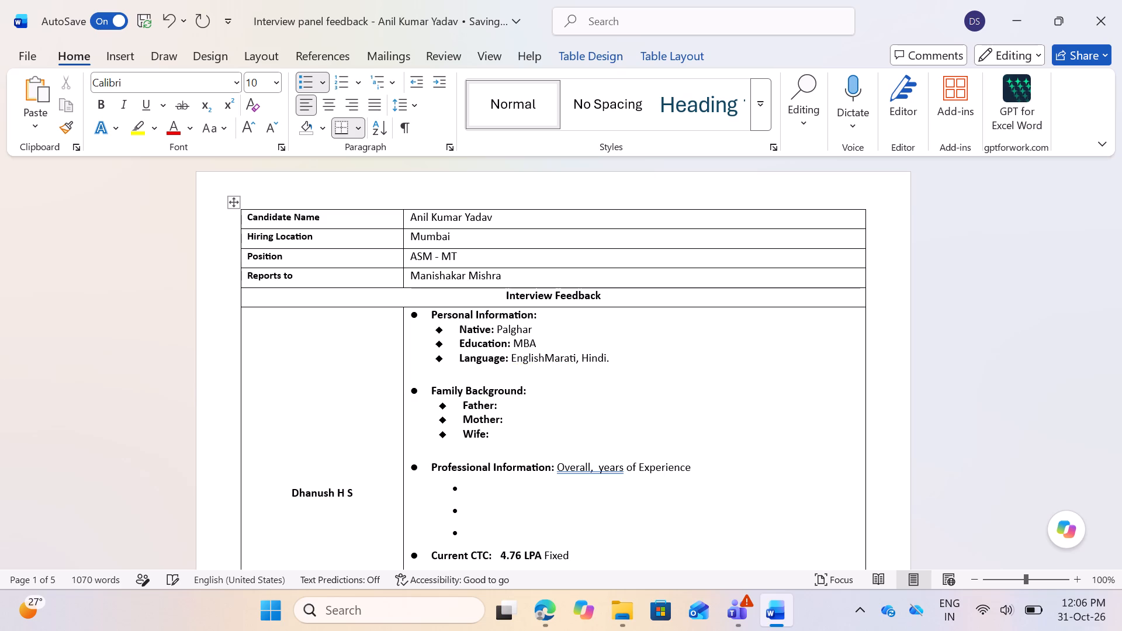
type(",")
key("space")
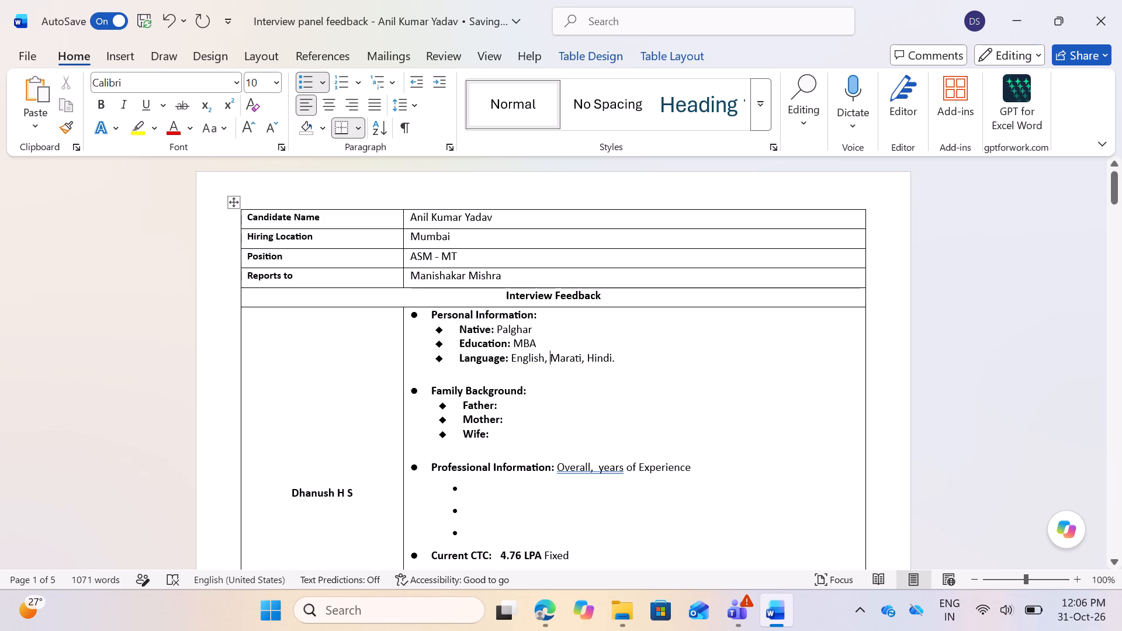
Check the family details in the second-page notes and enter "Lawyer" as Father under Family Background.
left_click(508, 404)
scroll(611, 408, "down", 13)
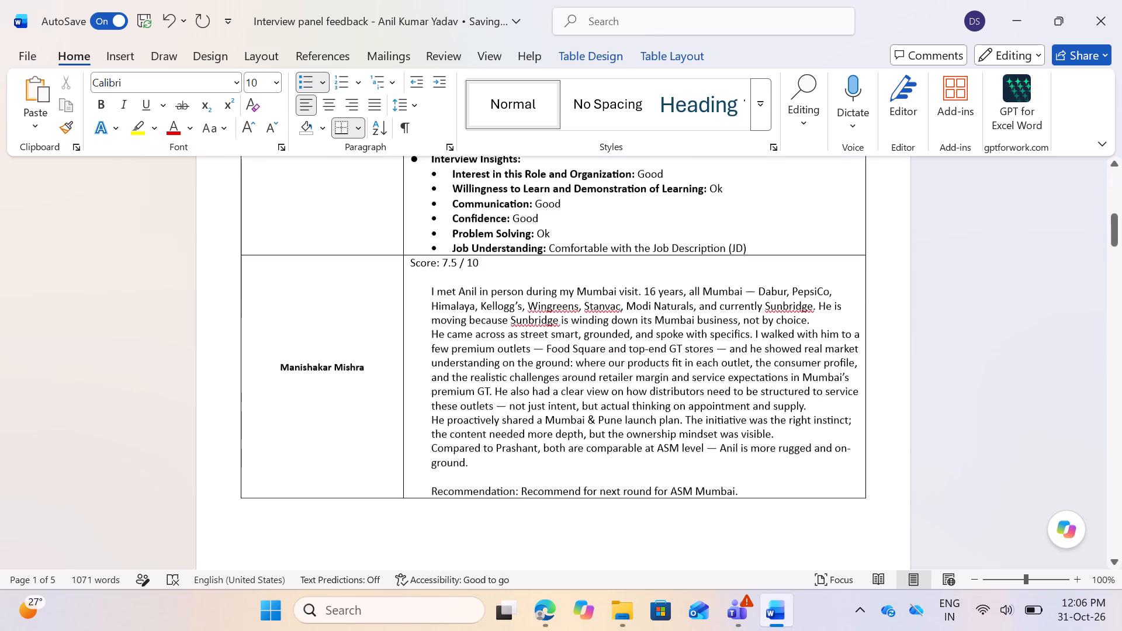
scroll(611, 417, "down", 10)
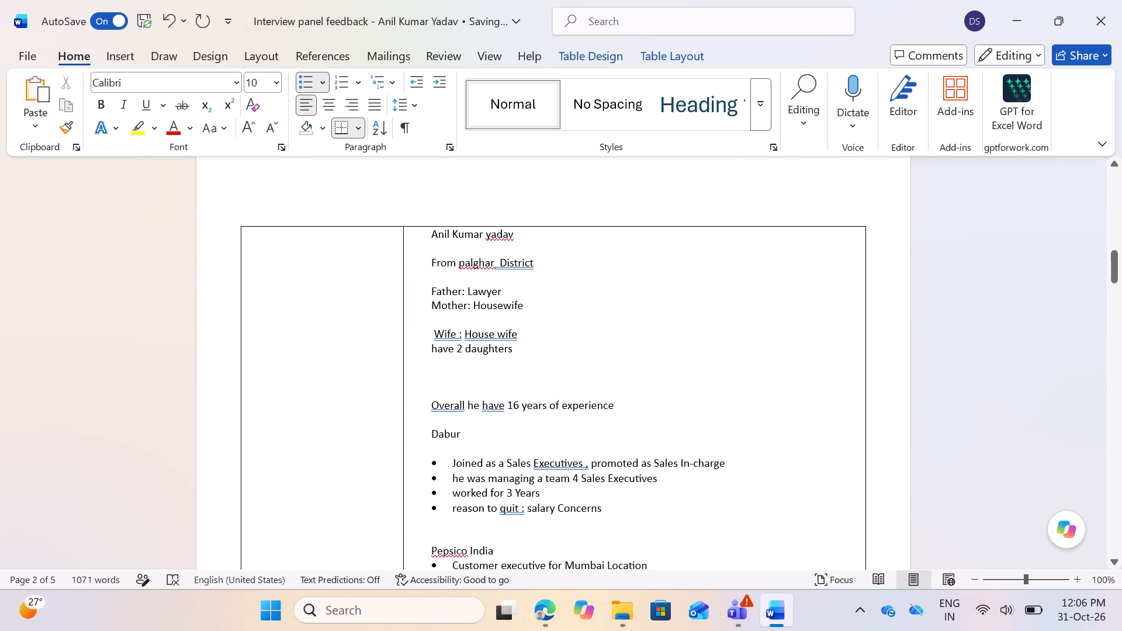
scroll(608, 438, "up", 20)
scroll(608, 438, "up", 3)
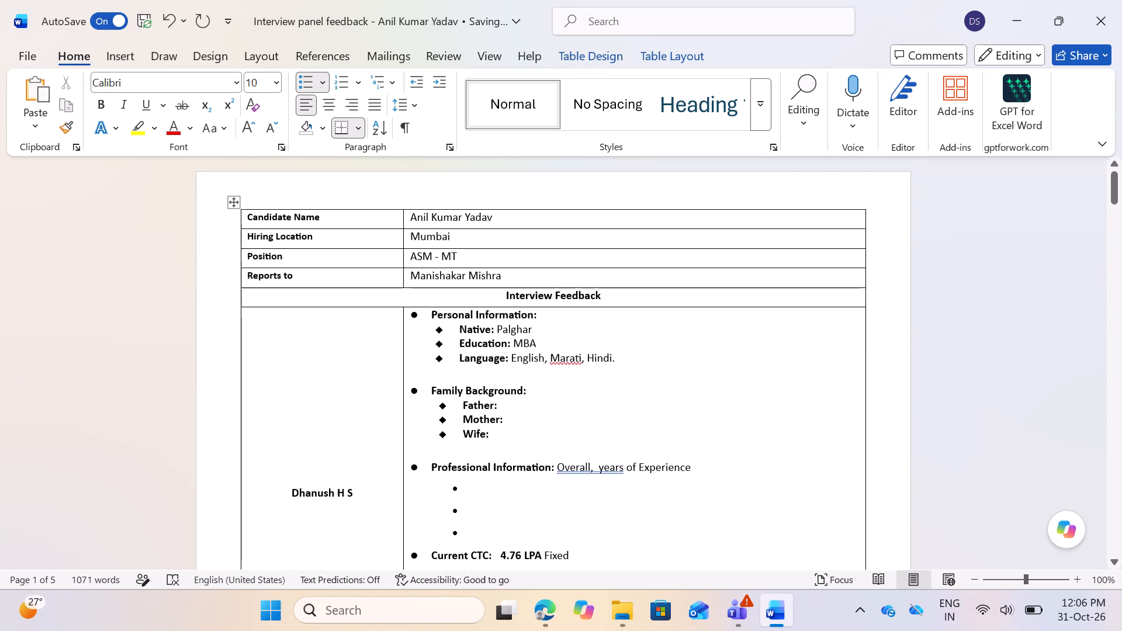
type("Lawyer")
Enter "Housewife" as the Mother entry under Family Background.
left_click(519, 423)
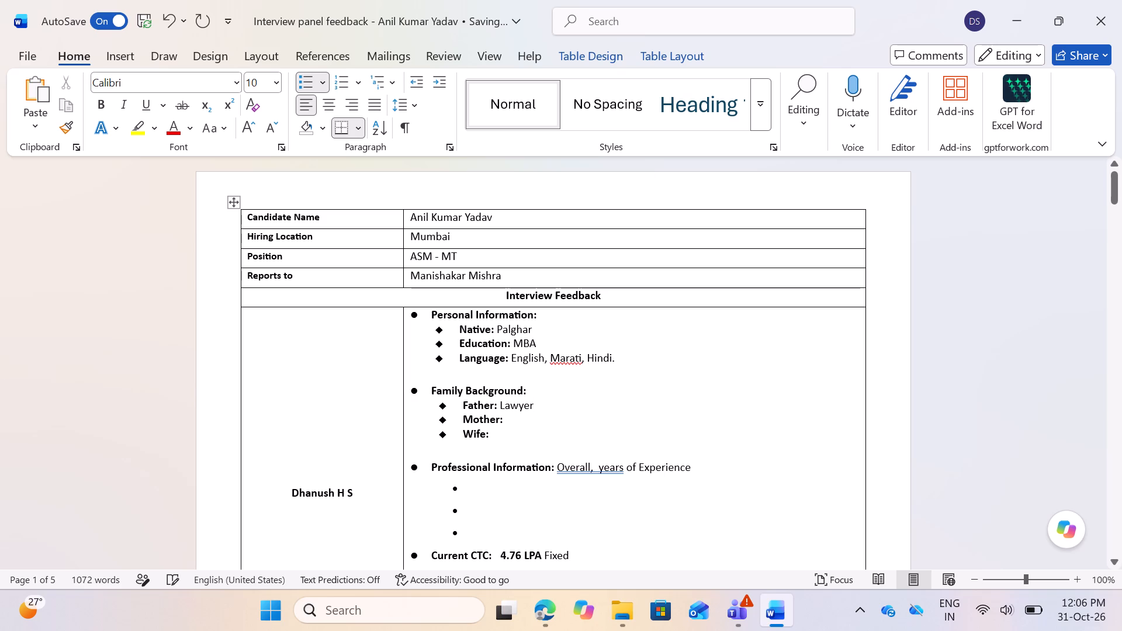
type("Housewife")
Check the wife's details in the second-page notes and enter "Housewife" as the Wife entry under Family Background.
left_click(500, 434)
scroll(550, 434, "down", 7)
scroll(634, 400, "down", 5)
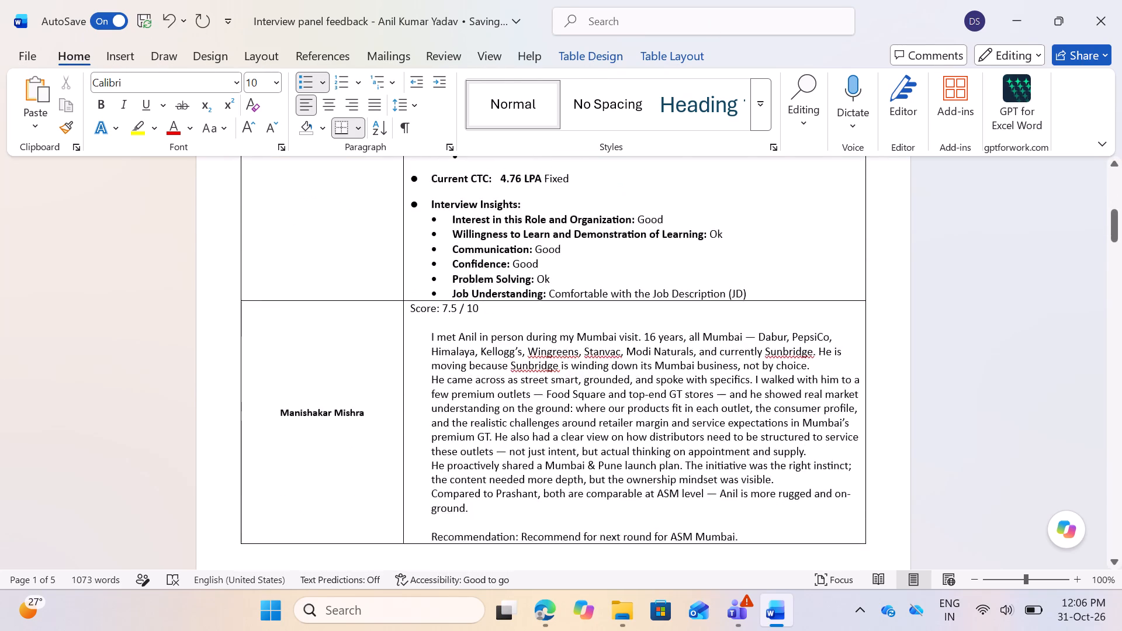
scroll(633, 401, "down", 9)
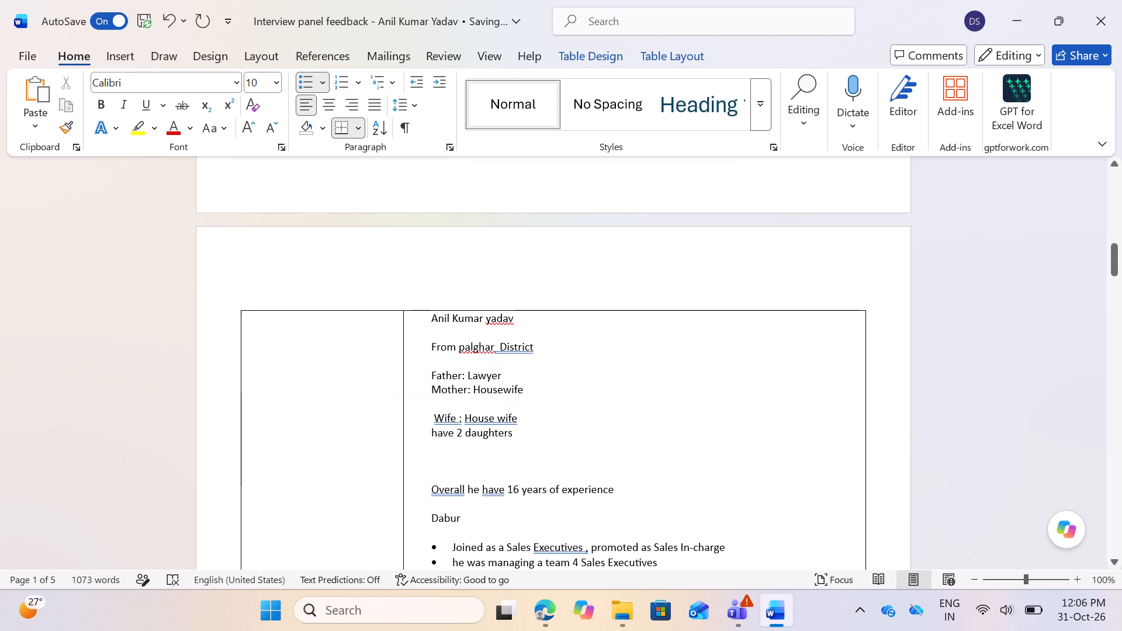
scroll(633, 401, "up", 19)
scroll(633, 401, "up", 2)
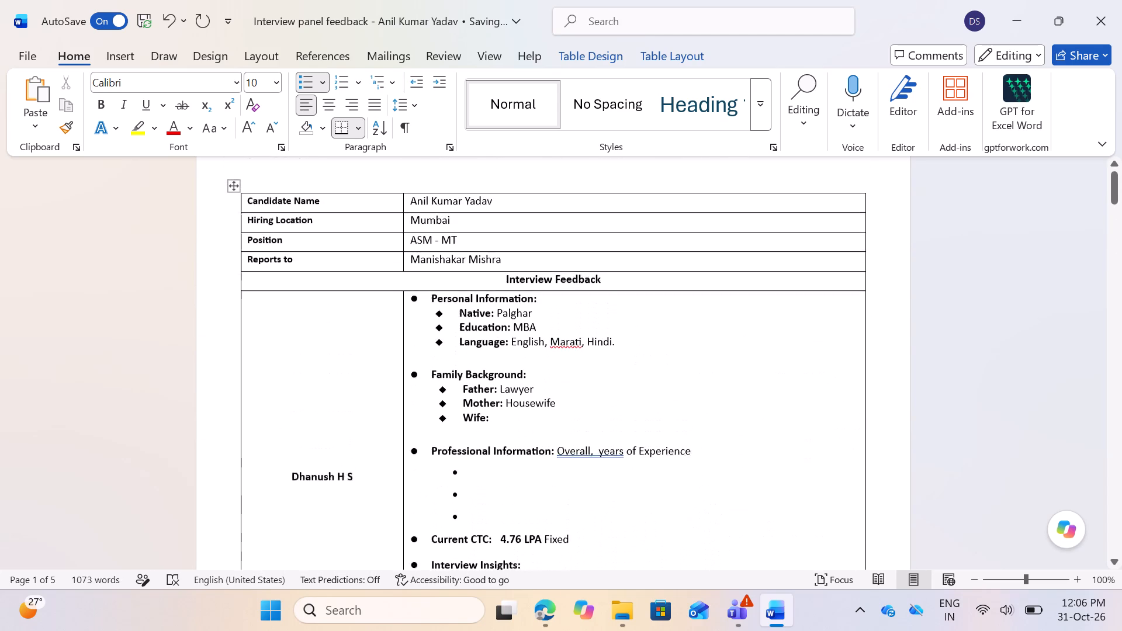
type("Housewife")
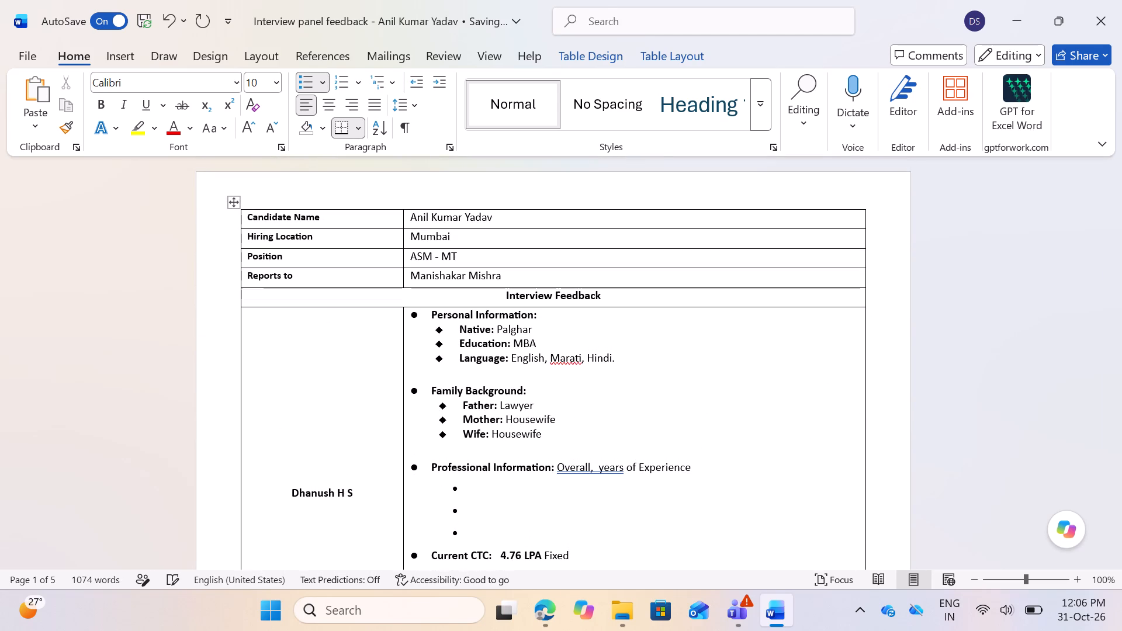
Add a new bullet below the Wife entry under Family Background.
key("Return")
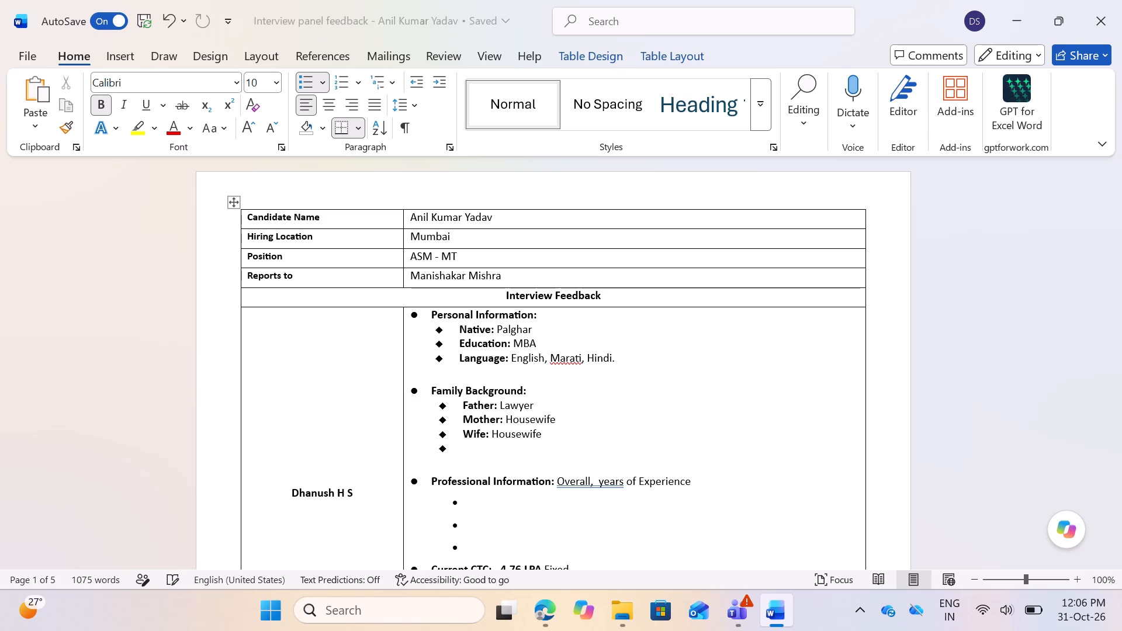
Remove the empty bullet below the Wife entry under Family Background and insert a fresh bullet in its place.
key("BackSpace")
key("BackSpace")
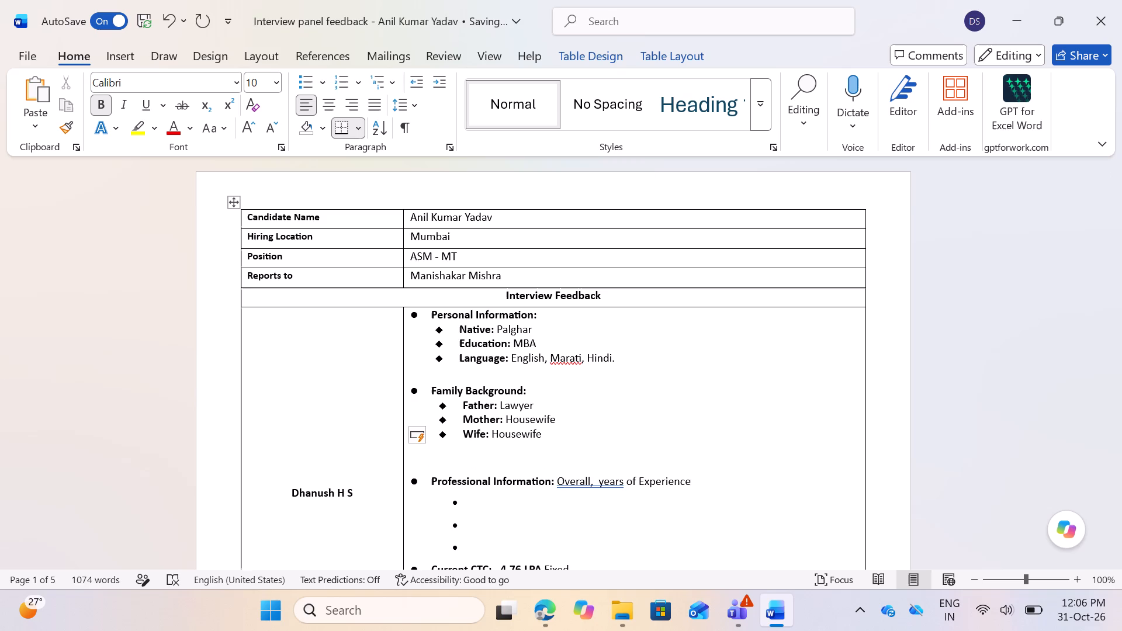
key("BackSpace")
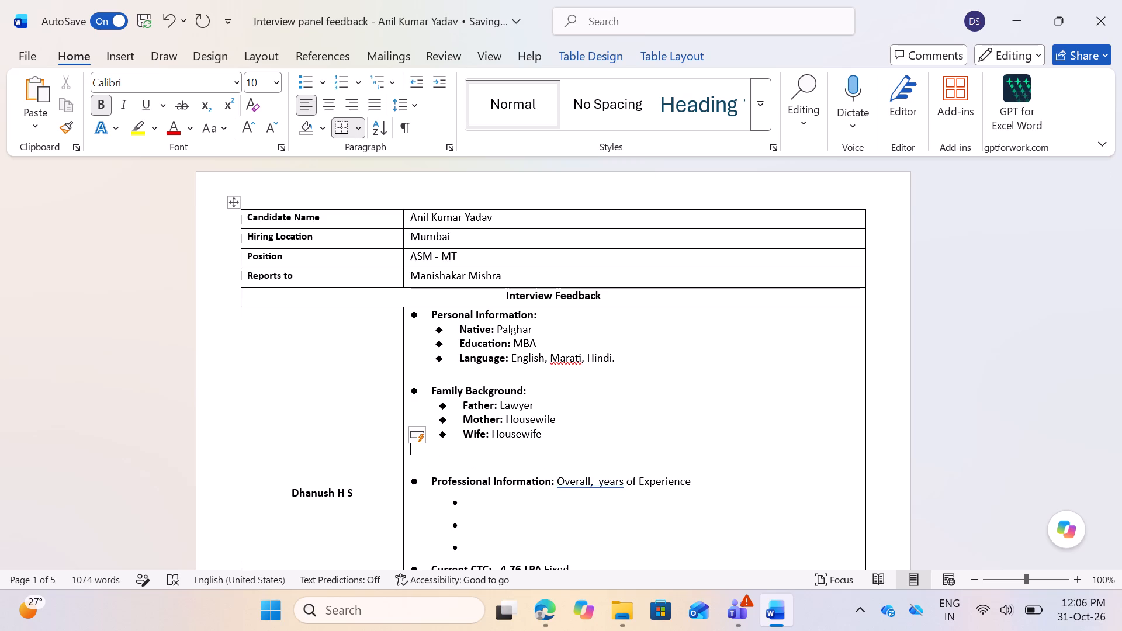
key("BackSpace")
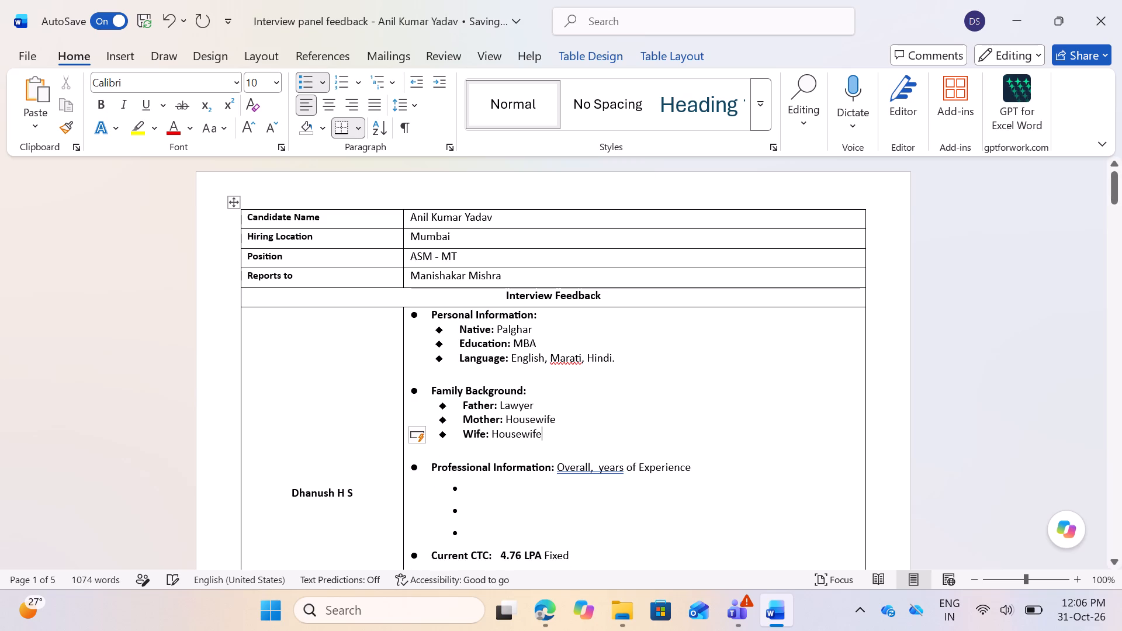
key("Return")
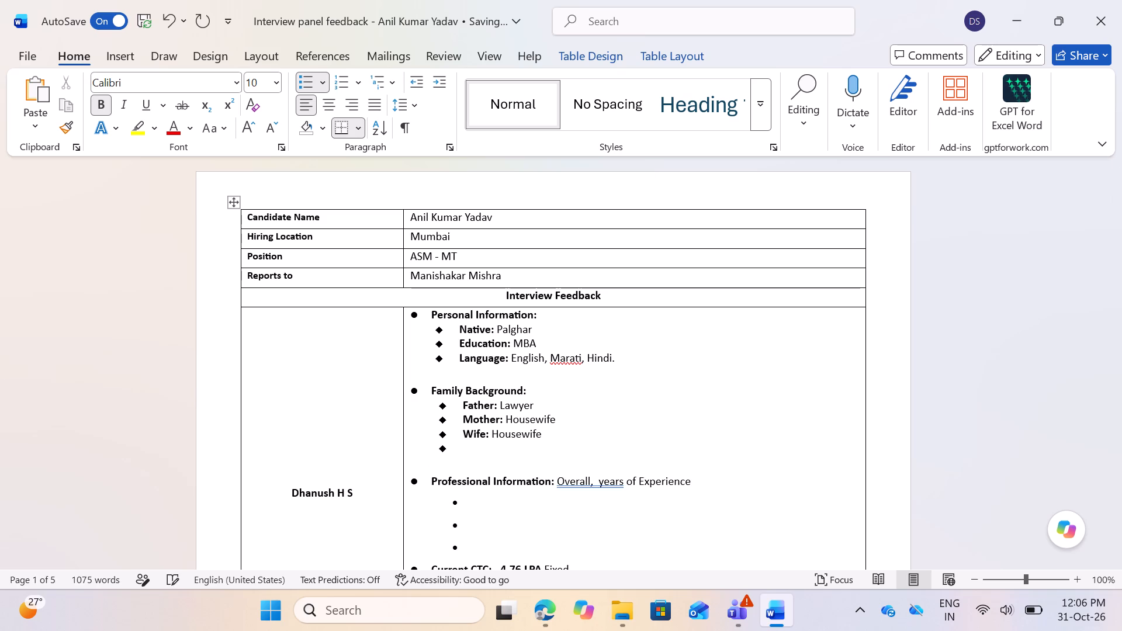
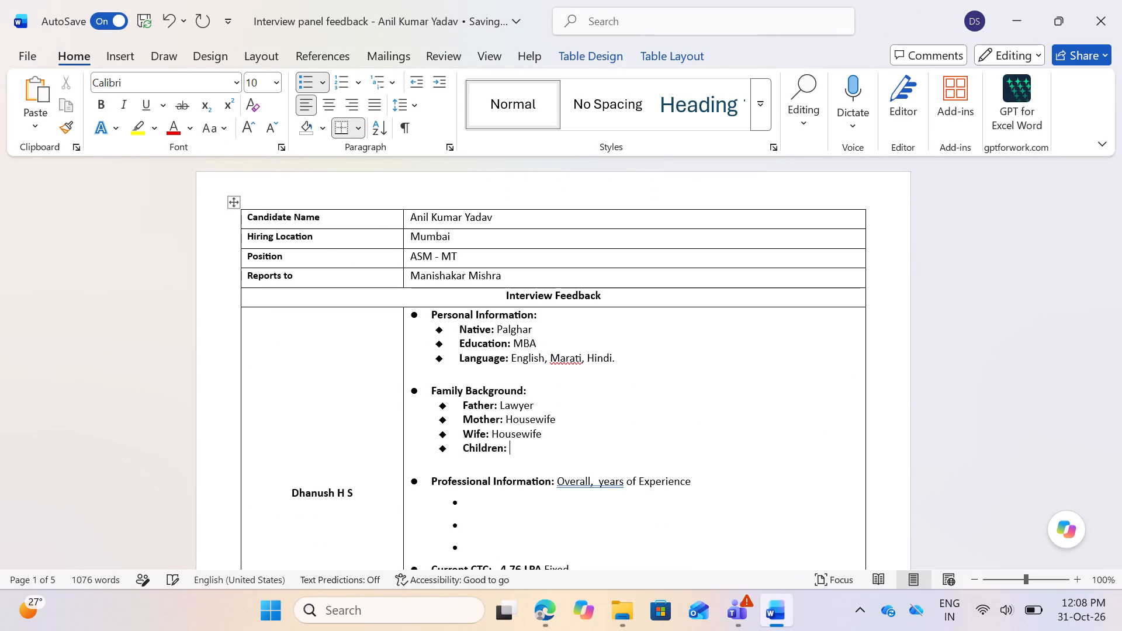
Enter "2" as the Children entry under Family Background.
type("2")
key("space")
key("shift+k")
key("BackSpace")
scroll(570, 422, "down", 7)
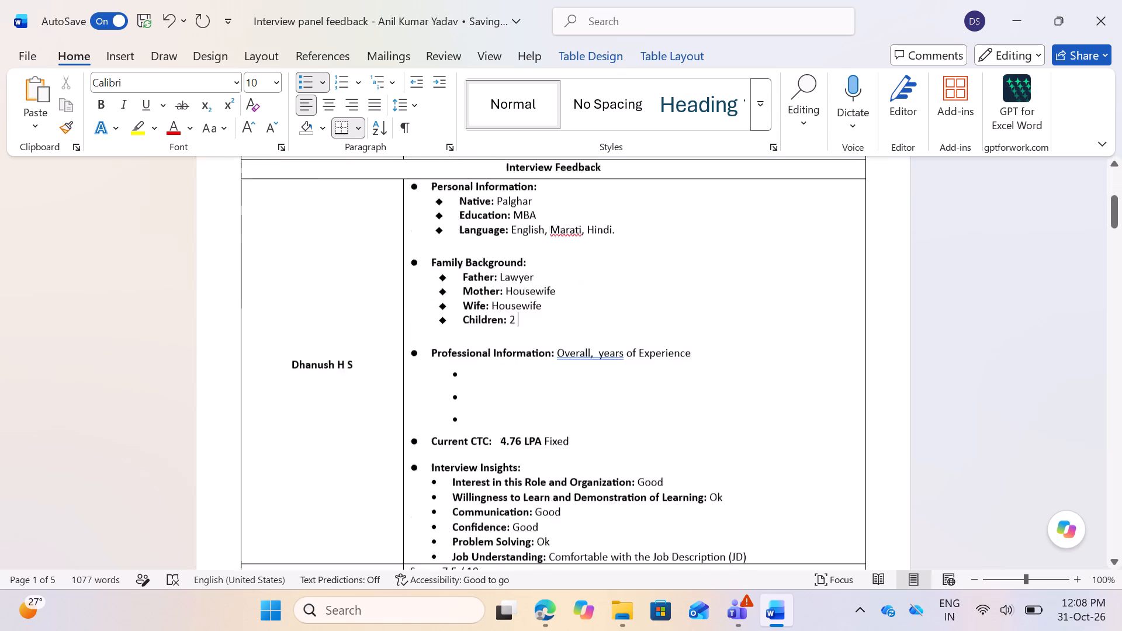
Check the other interviewer's family notes and extend the Children entry under Family Background to say 2 Daughters.
scroll(570, 422, "down", 19)
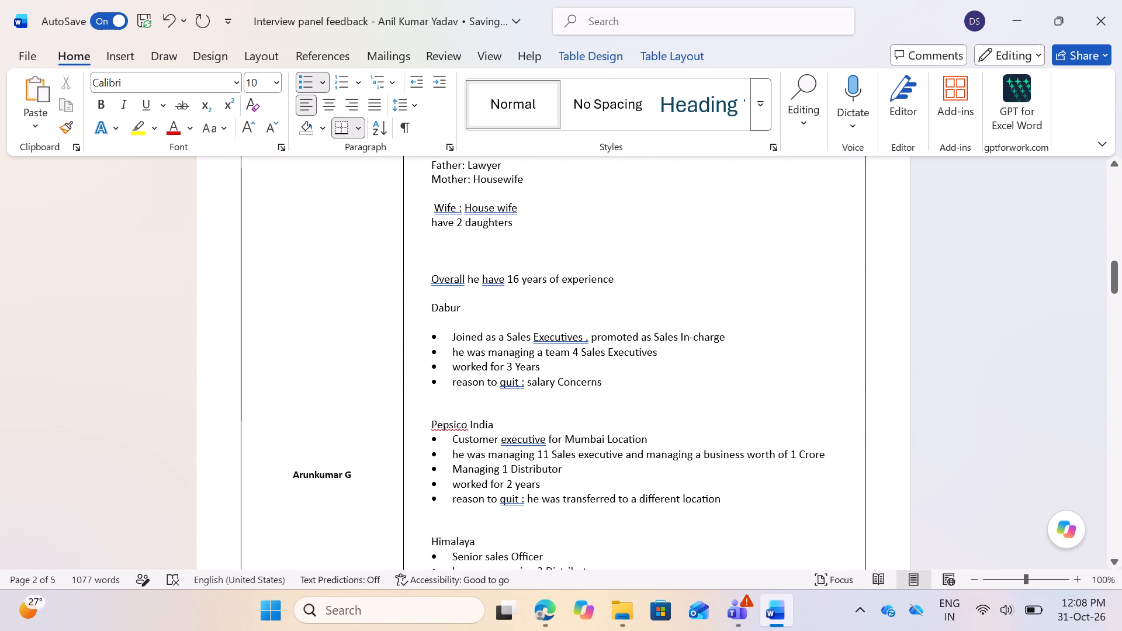
scroll(569, 428, "up", 20)
scroll(569, 428, "up", 1)
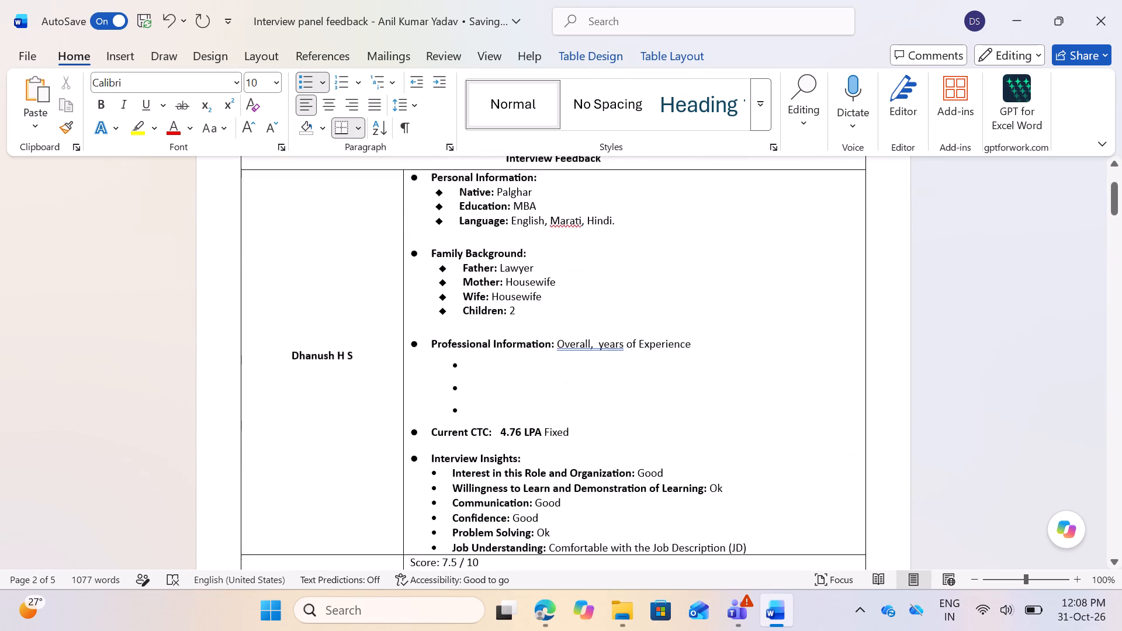
scroll(569, 428, "up", 3)
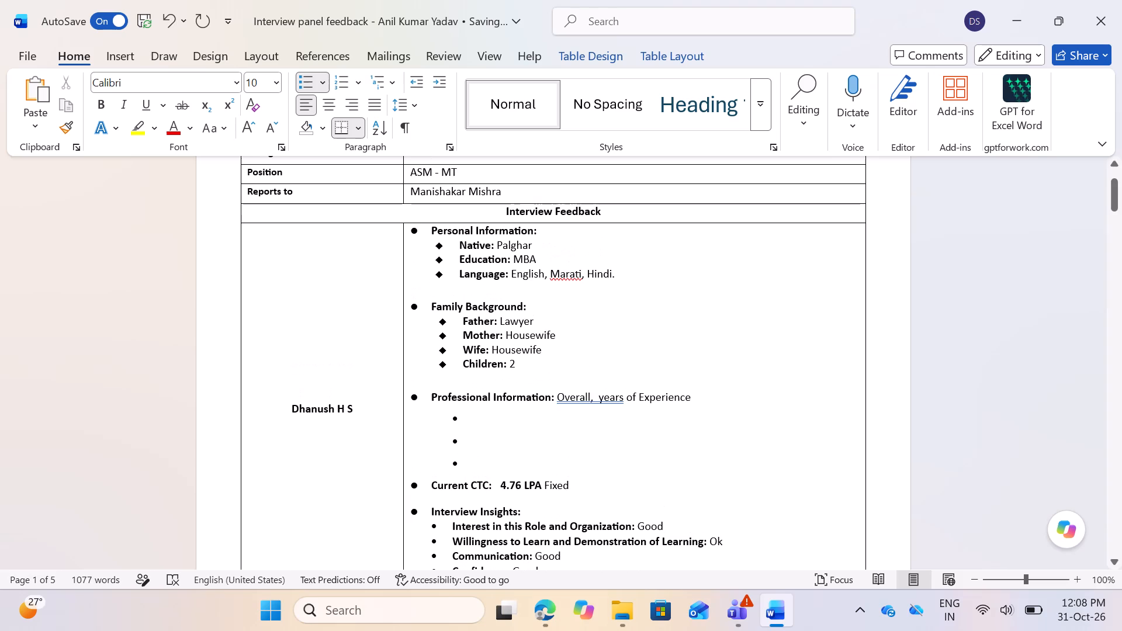
type("Daugh")
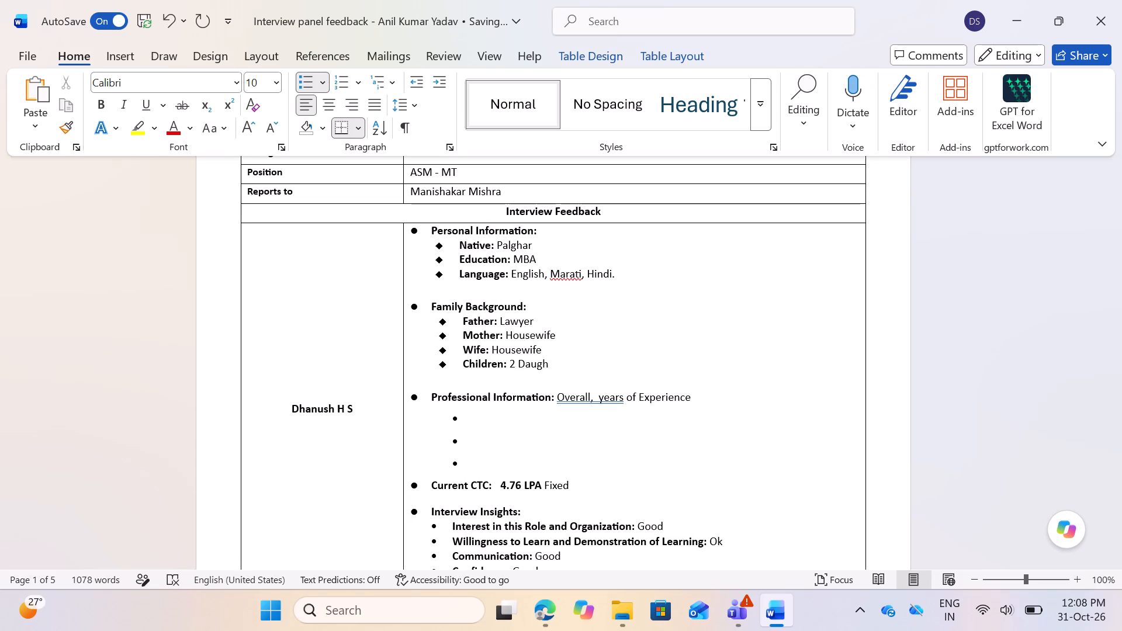
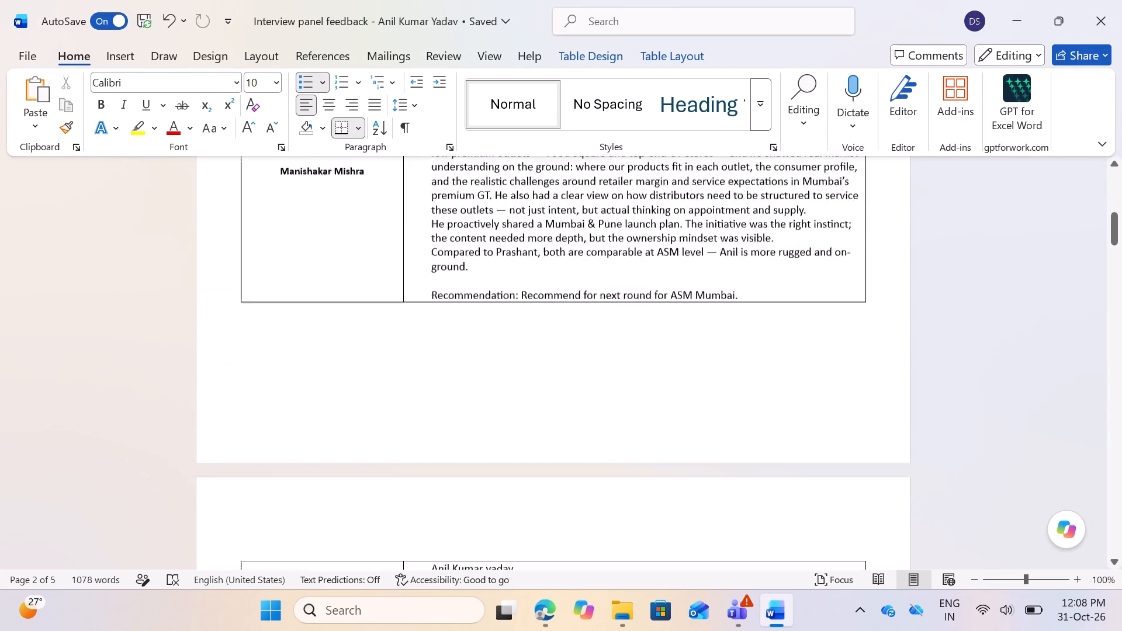
Enter 16 as the overall years of experience in the Professional Information line.
scroll(643, 391, "up", 10)
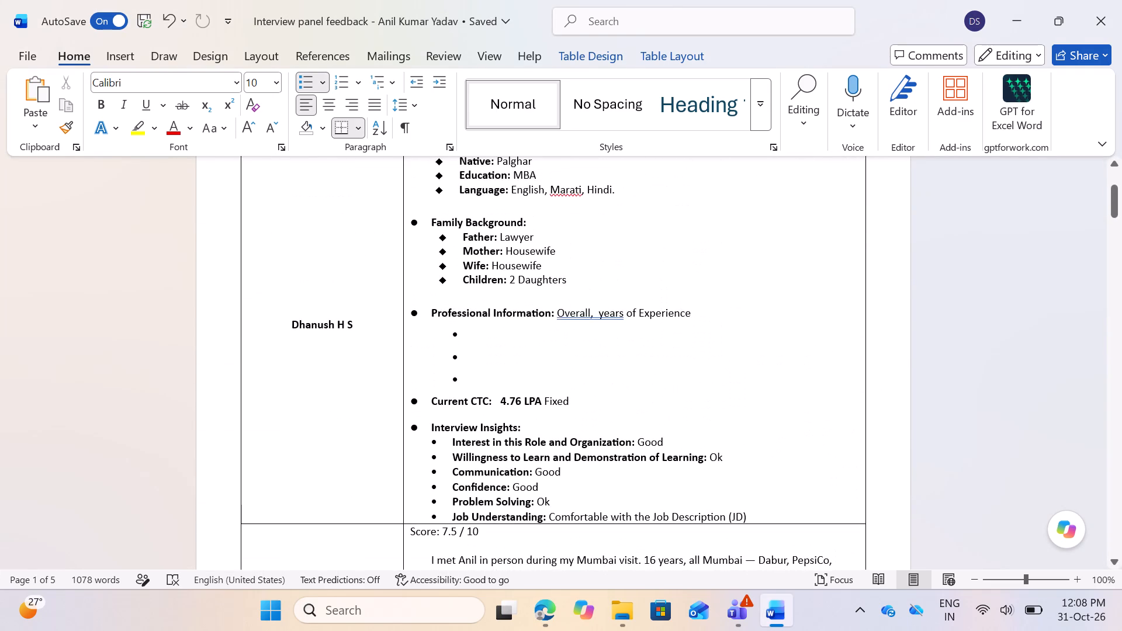
left_click(596, 311)
scroll(490, 407, "down", 11)
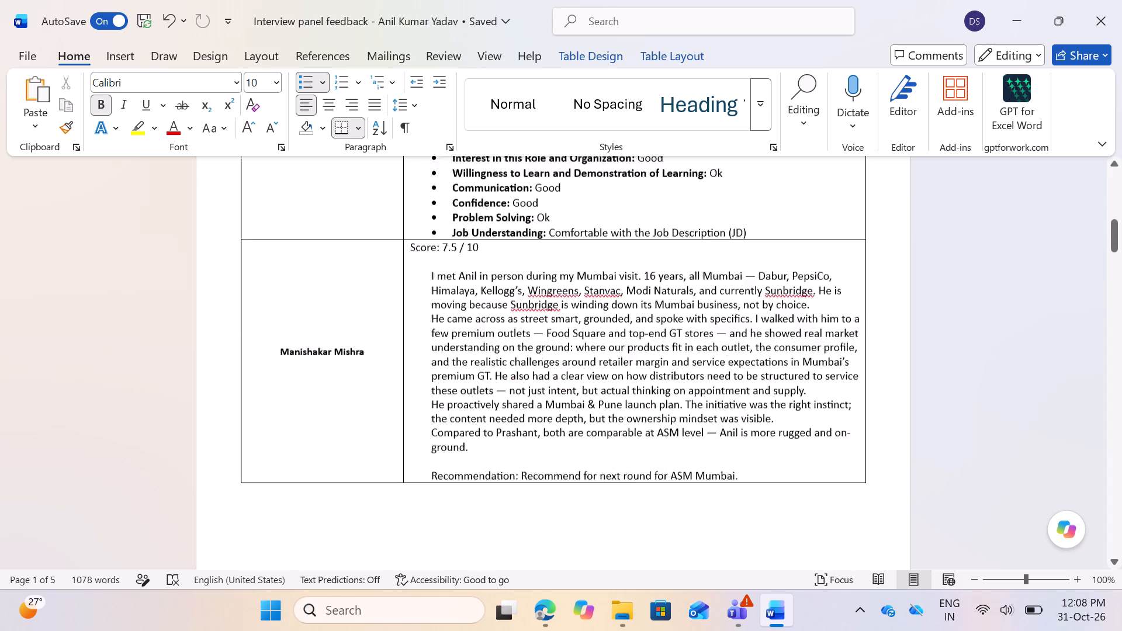
scroll(490, 407, "down", 1)
scroll(490, 407, "up", 4)
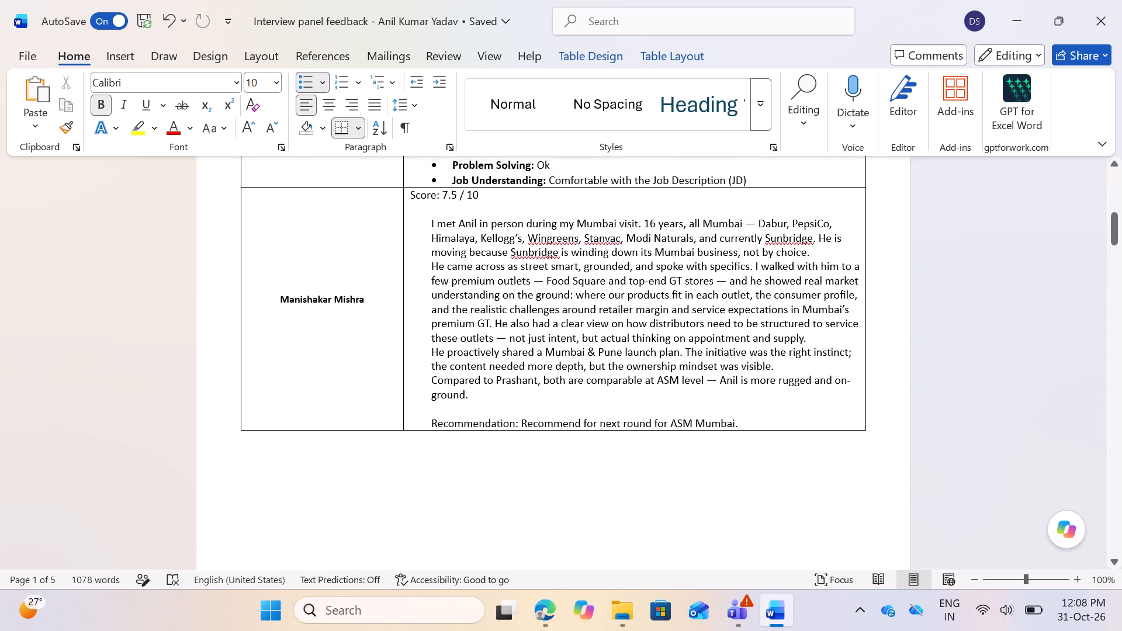
scroll(490, 407, "up", 7)
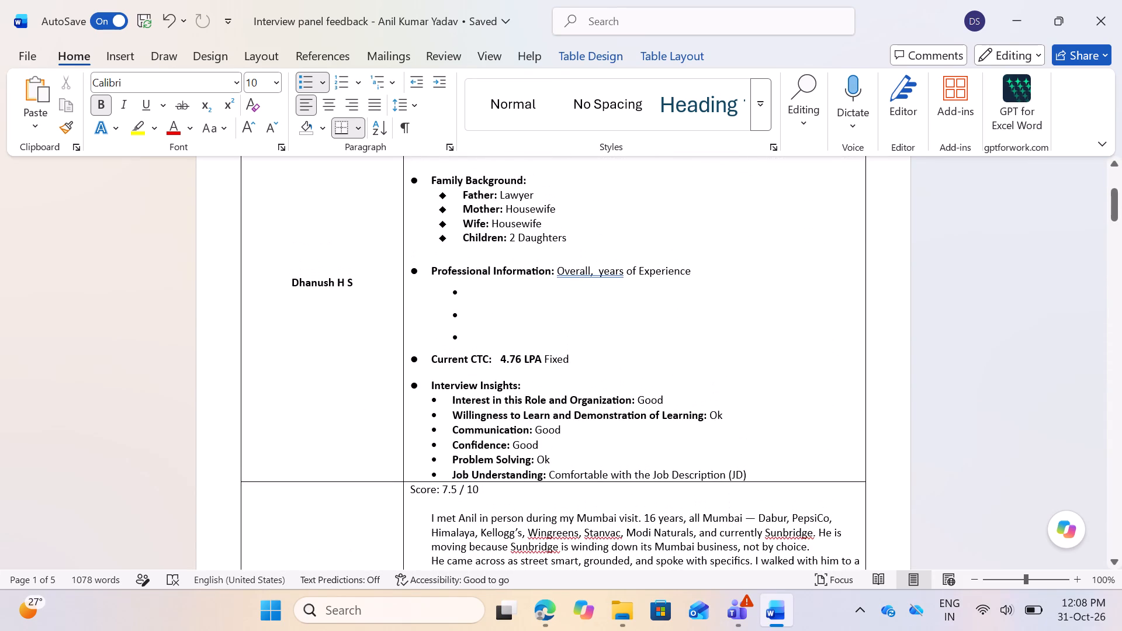
type("16")
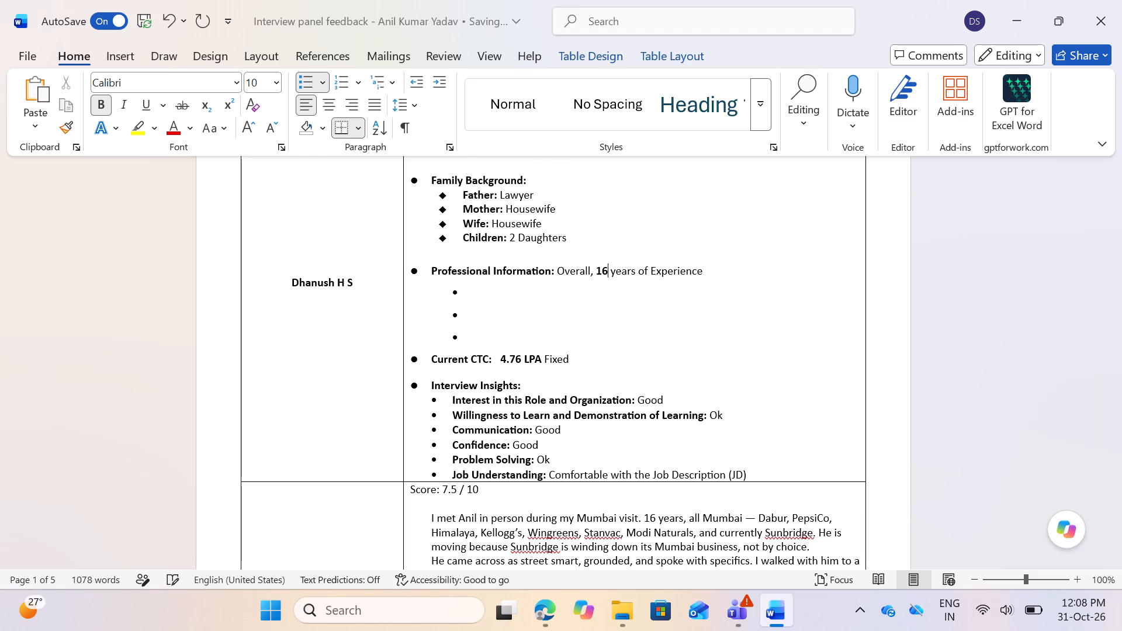
Review the candidate's employment history from Dabur to Sunbridge Consumer Pvt Ltd and the closing remarks in the other interviewer's notes.
left_click(480, 291)
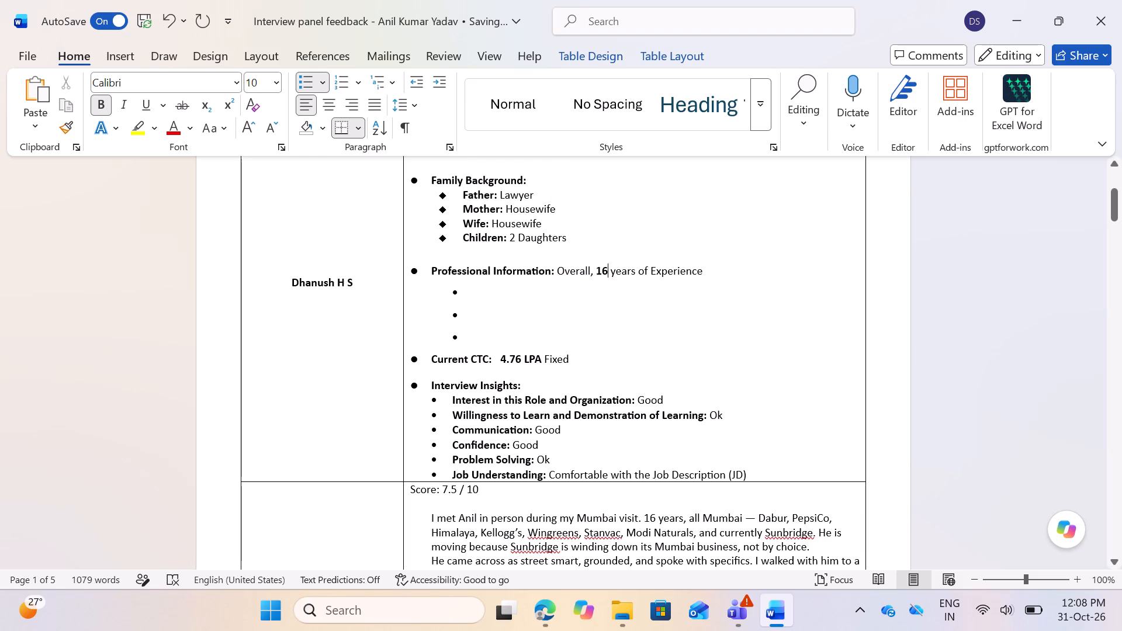
scroll(604, 317, "down", 17)
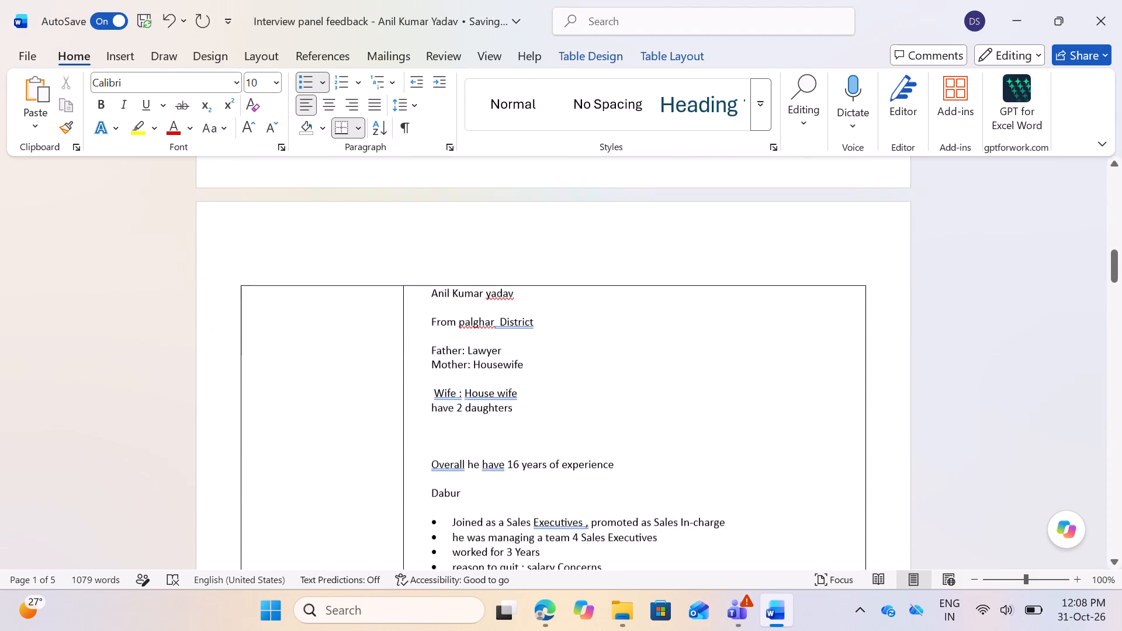
scroll(605, 318, "down", 5)
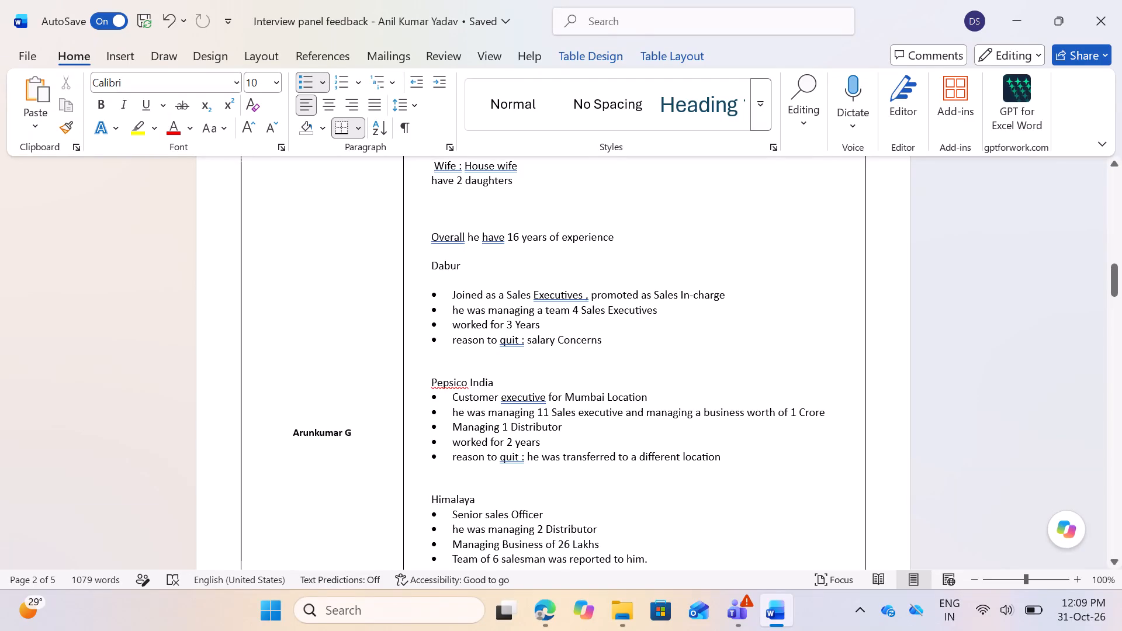
scroll(631, 408, "down", 5)
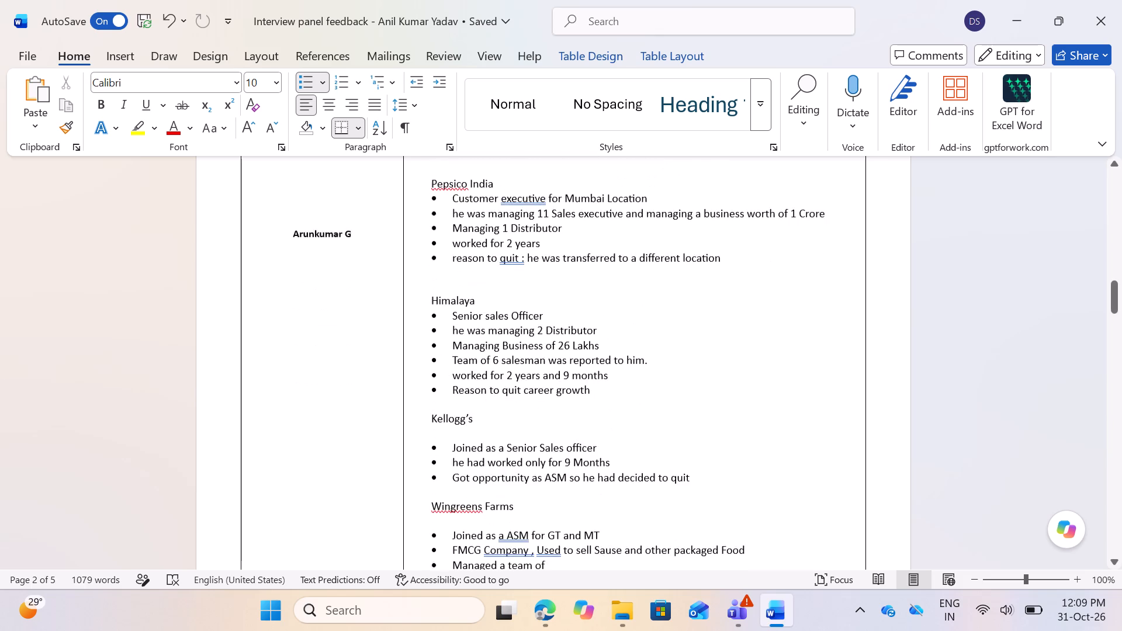
scroll(631, 408, "down", 11)
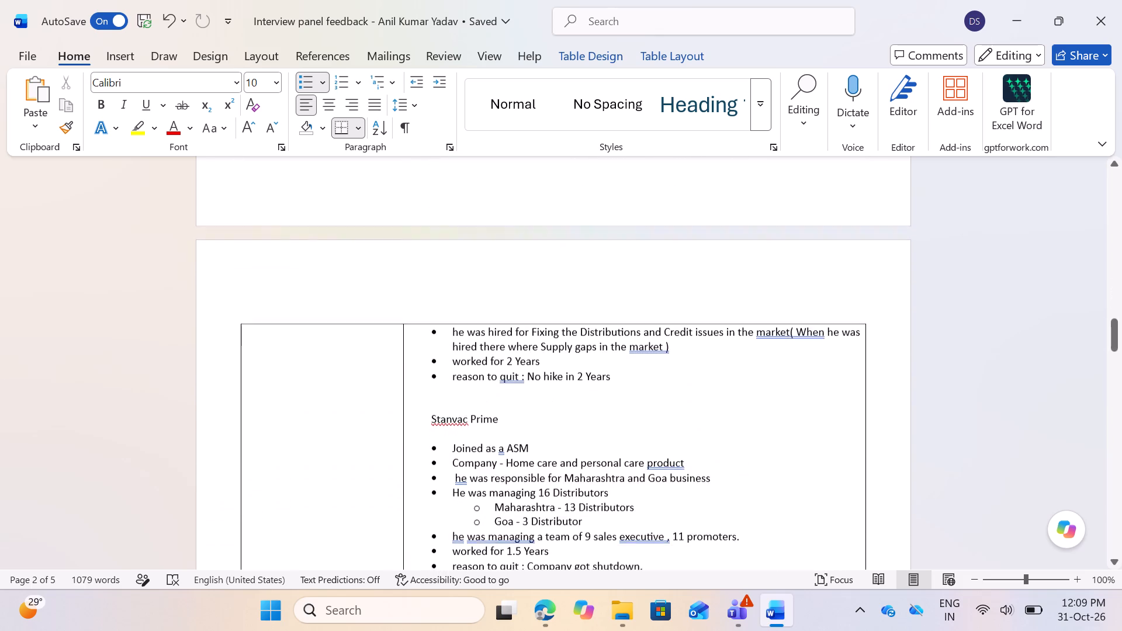
scroll(631, 408, "down", 8)
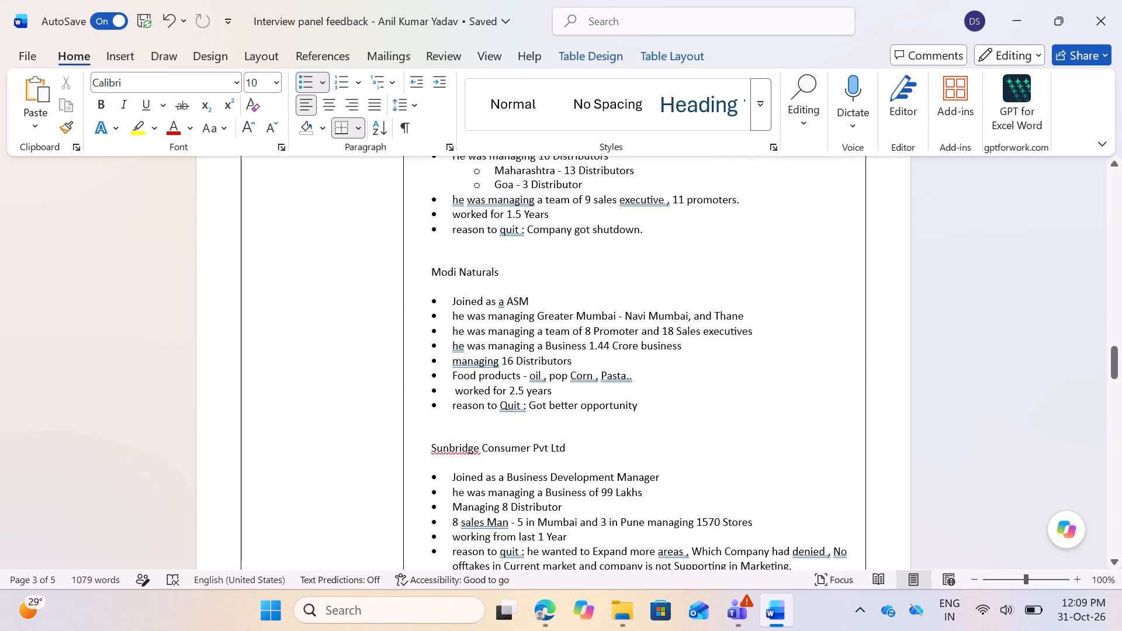
scroll(631, 408, "down", 6)
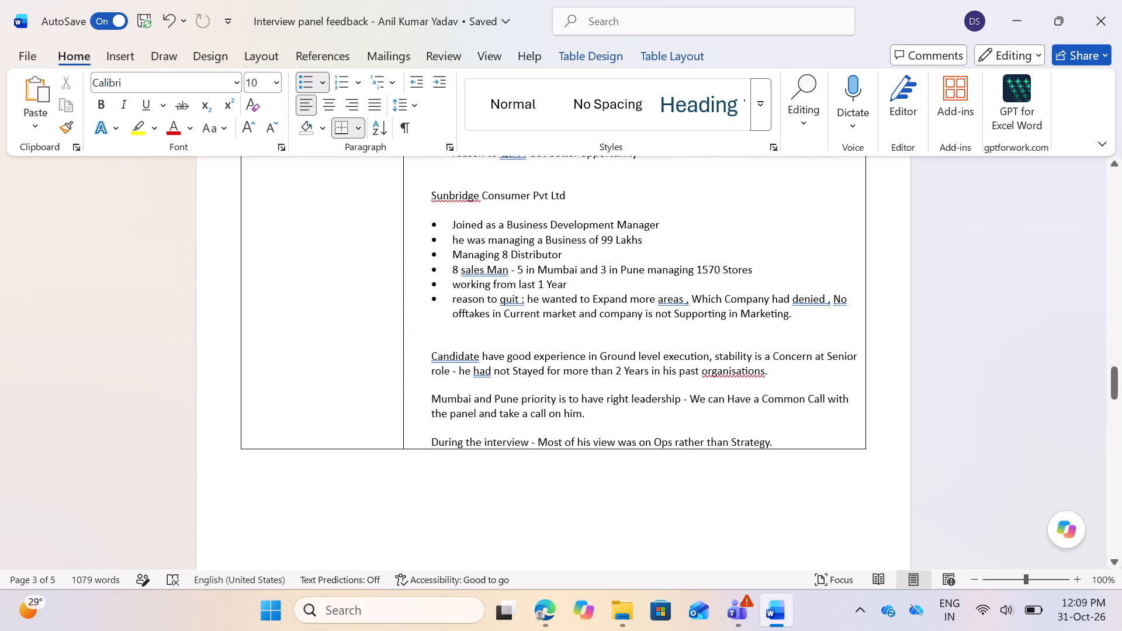
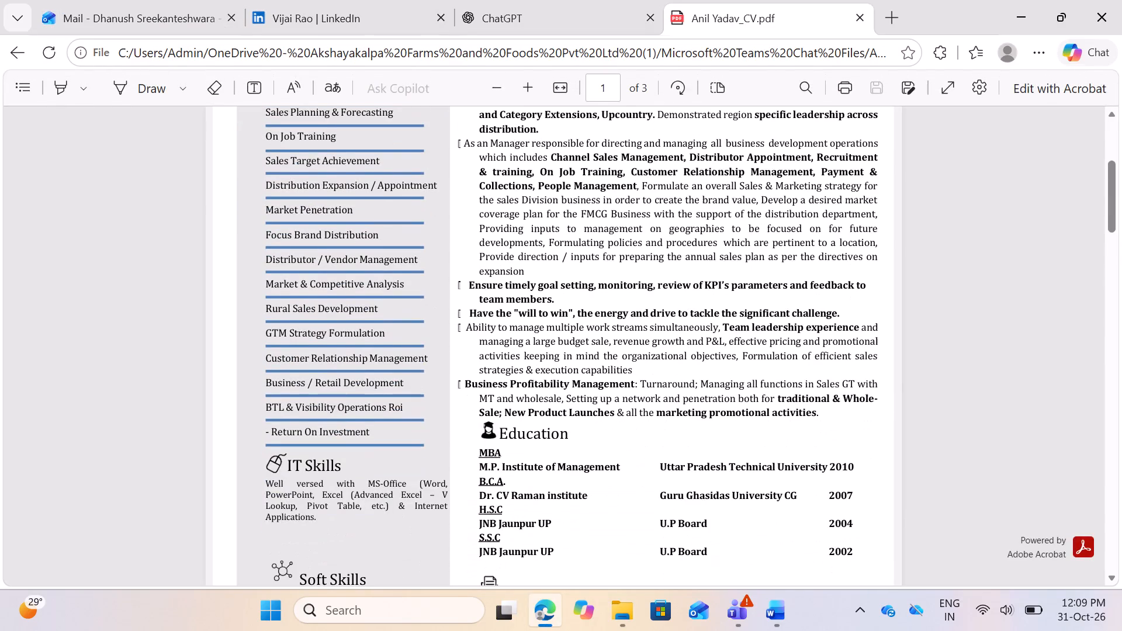
Review the work experience section of the candidate's CV, from the current Sunbridge role back to Dabur India Ltd.
scroll(646, 359, "down", 9)
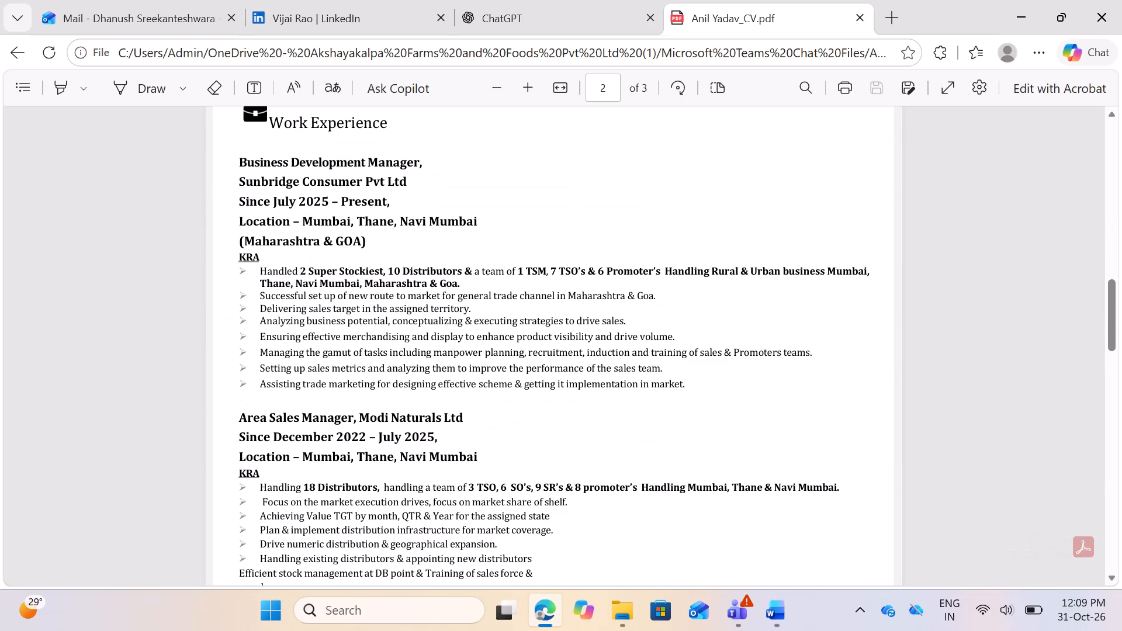
scroll(646, 359, "down", 3)
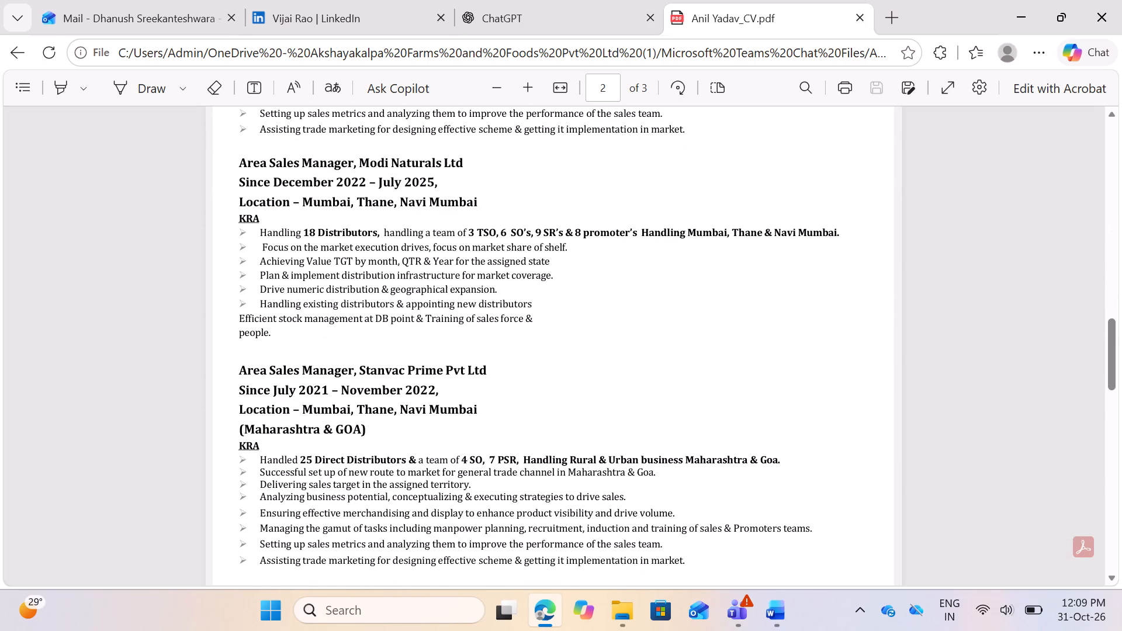
scroll(646, 359, "down", 5)
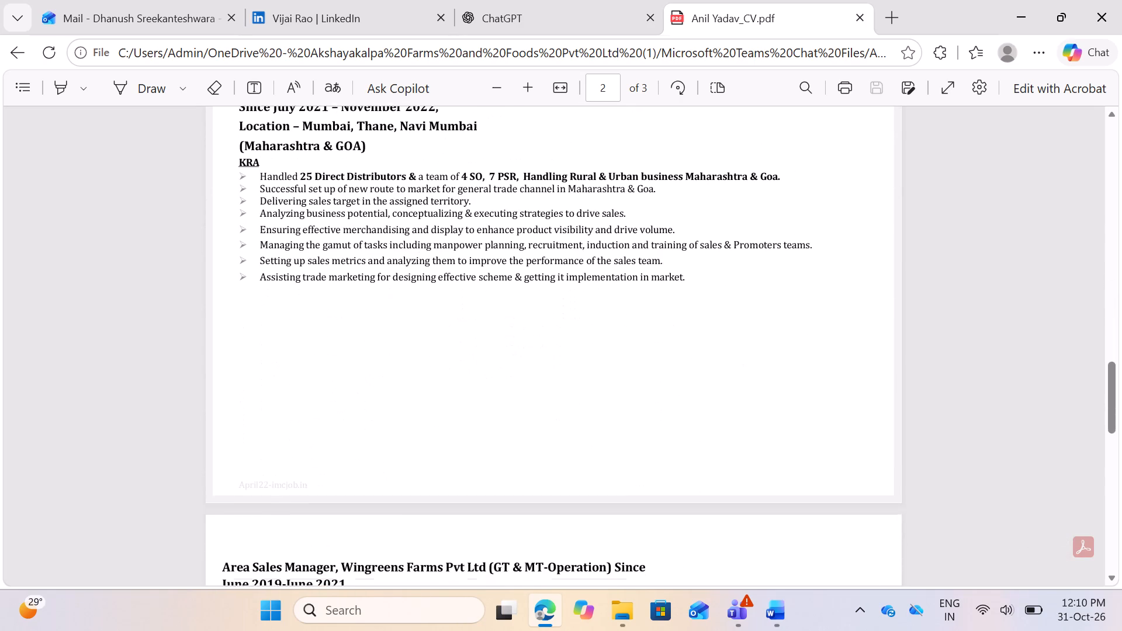
scroll(646, 359, "down", 10)
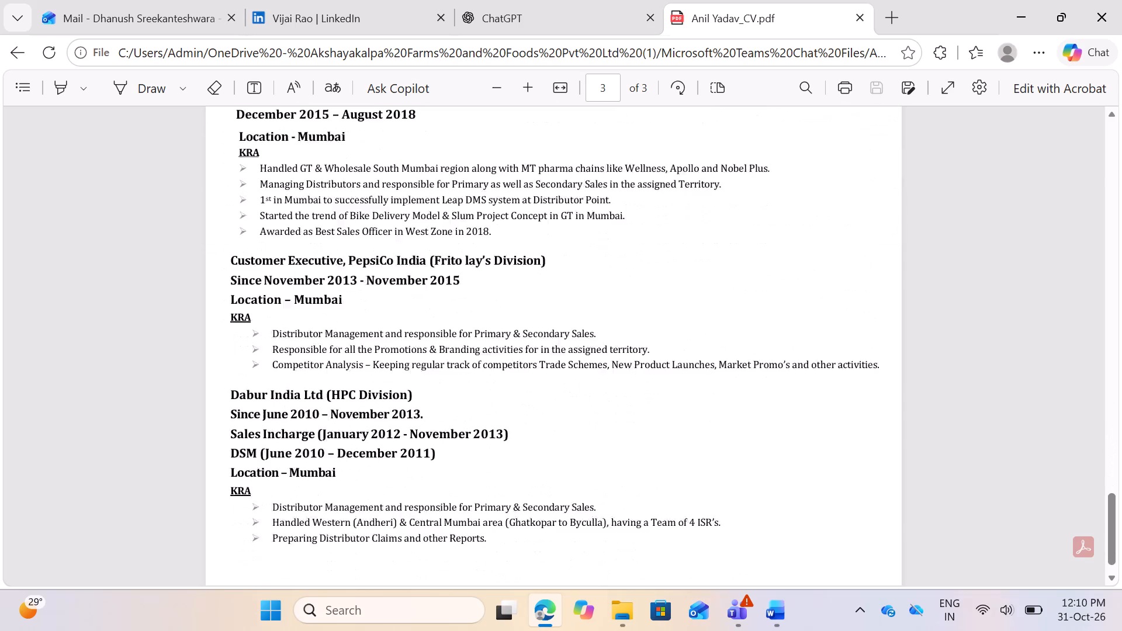
scroll(646, 359, "down", 8)
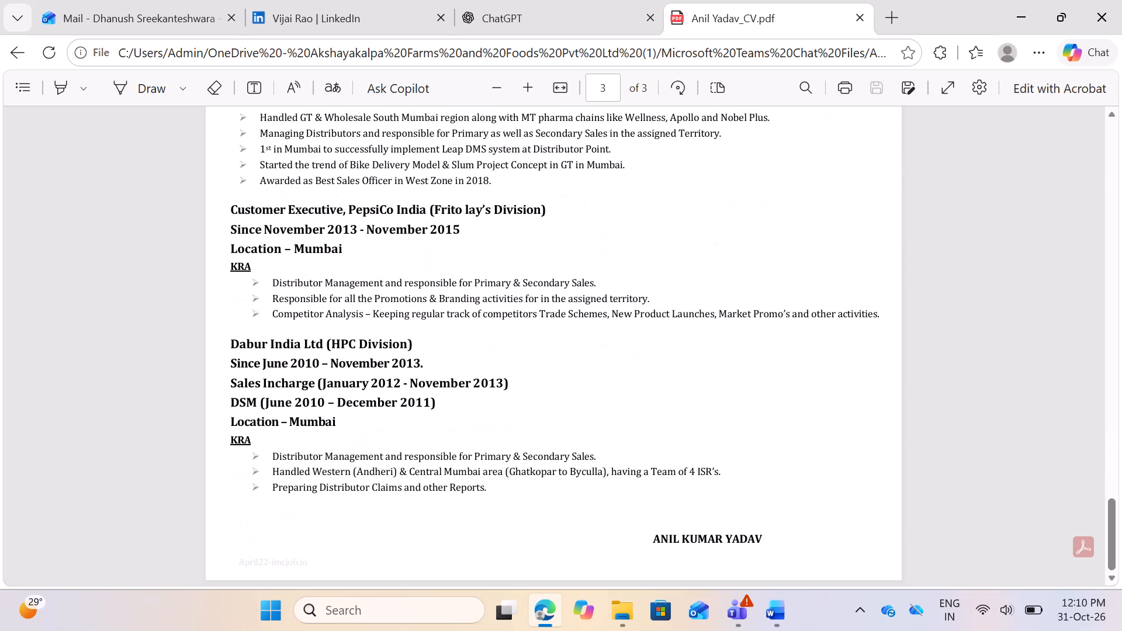
Copy the Sunbridge Consumer Pvt Ltd company, dates and location from the CV into the first Professional Information bullet of the Word feedback document.
scroll(646, 359, "up", 17)
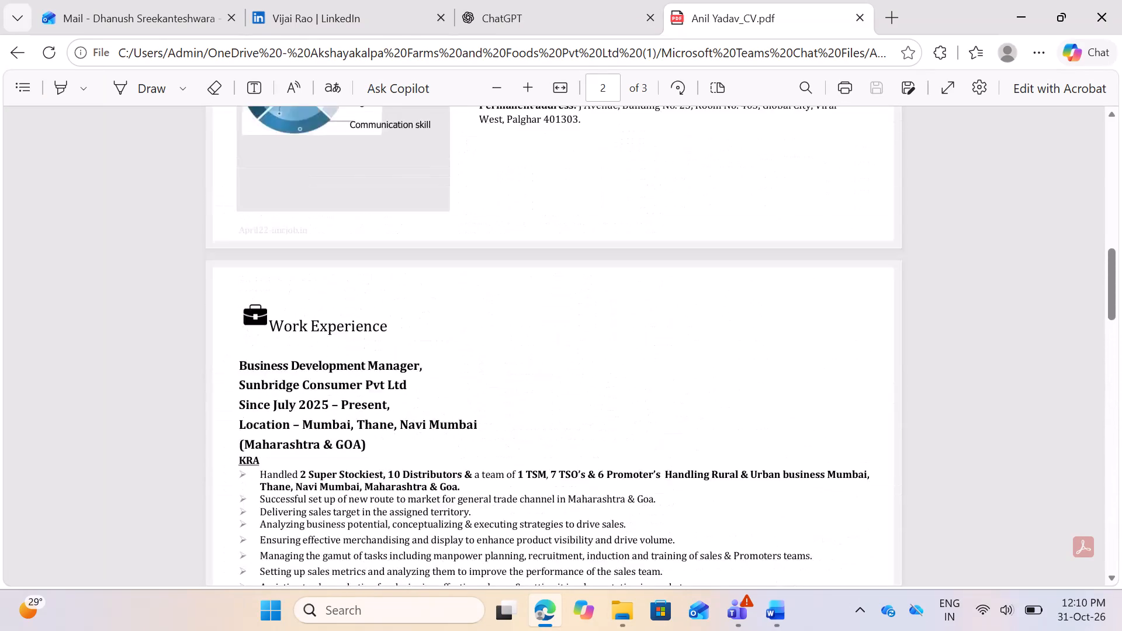
scroll(646, 359, "up", 4)
scroll(646, 359, "down", 3)
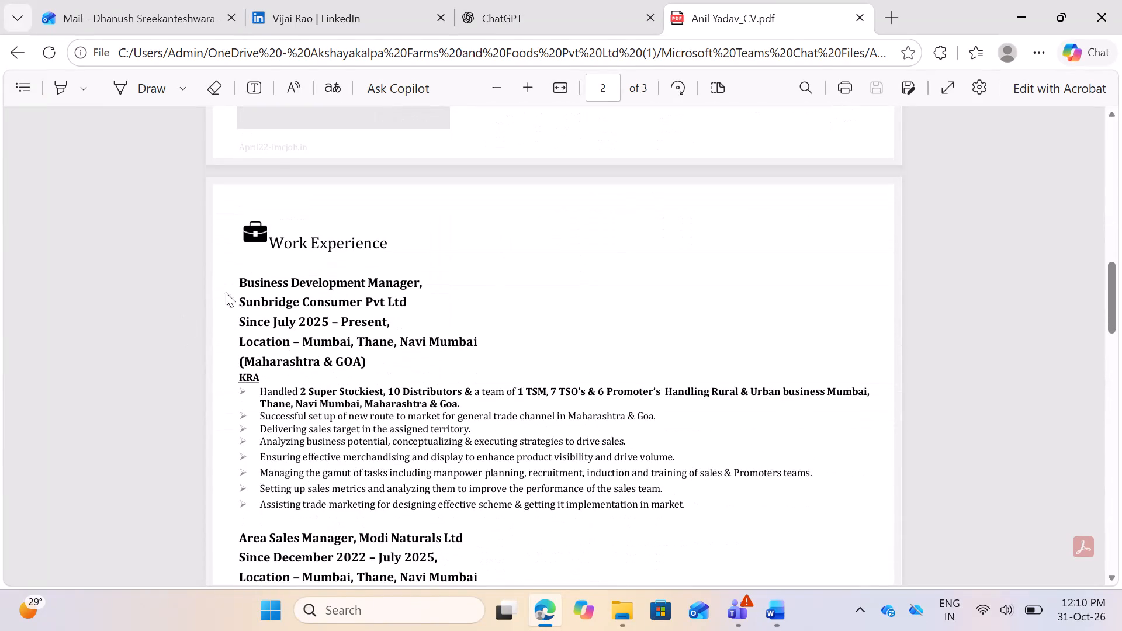
left_click_drag(240, 301, 359, 318)
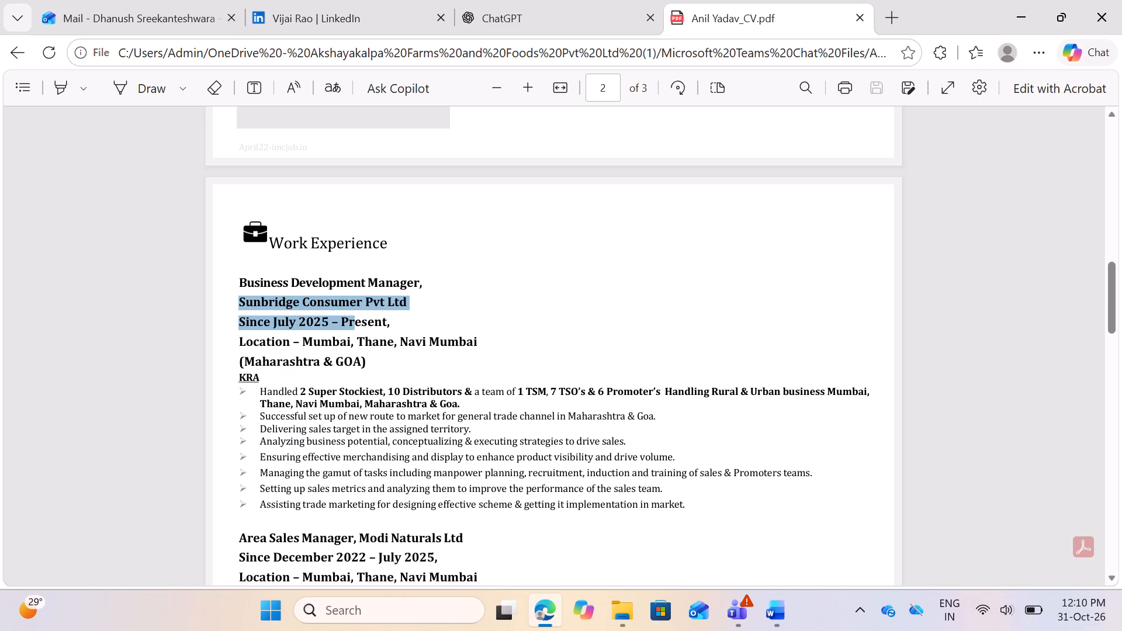
left_click_drag(359, 318, 390, 339)
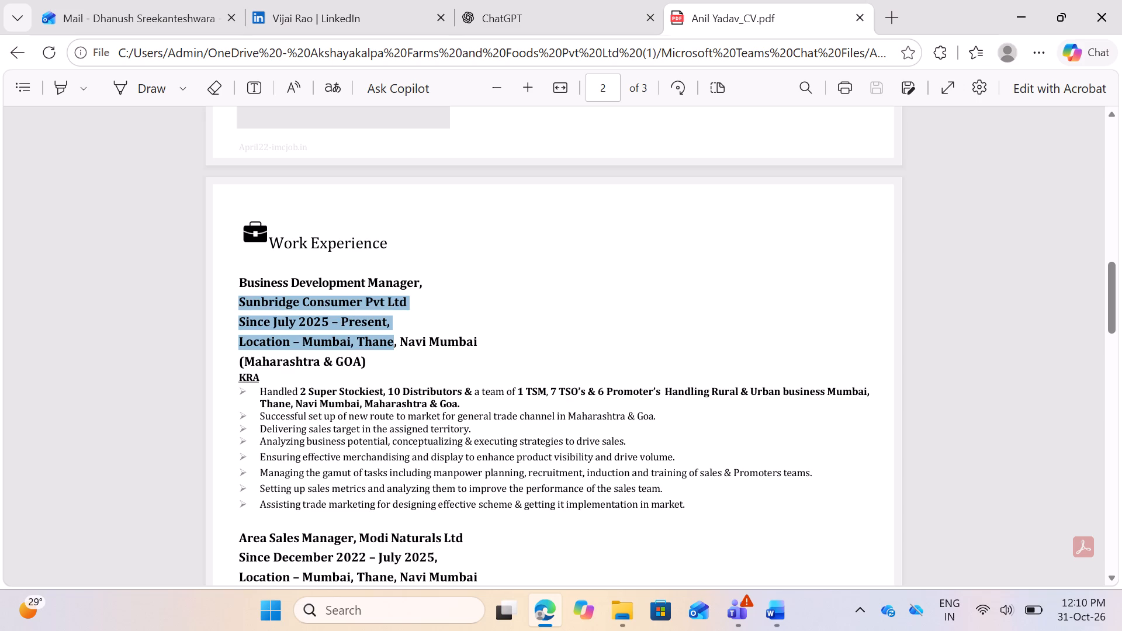
left_click_drag(390, 339, 376, 360)
key("ctrl+c")
key("alt+Tab")
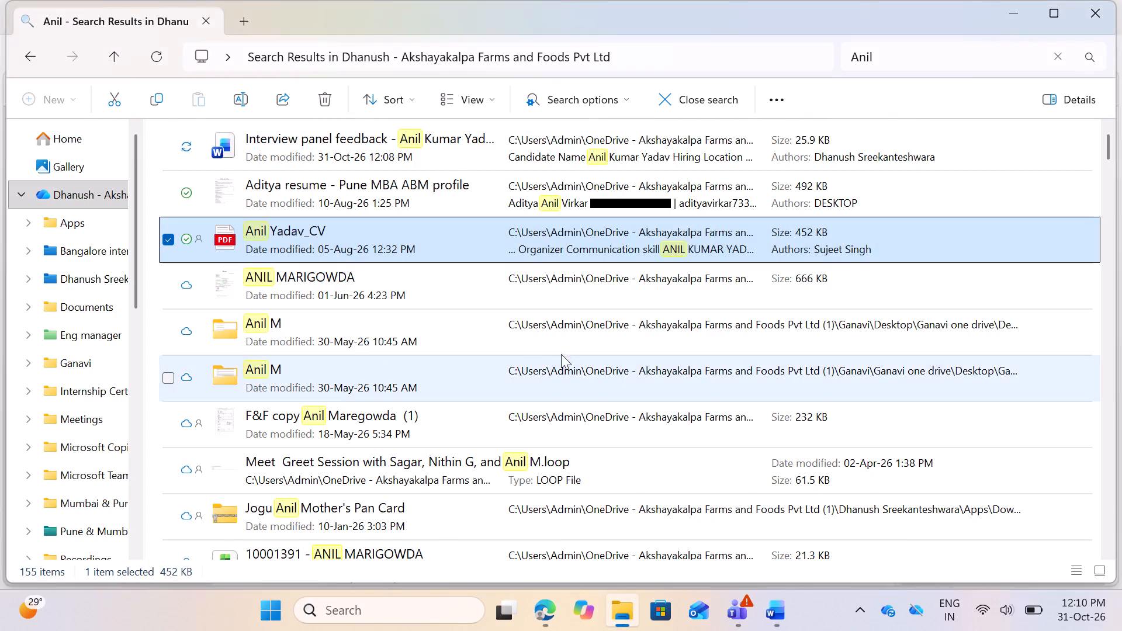
key("alt+Tab")
left_click(771, 609)
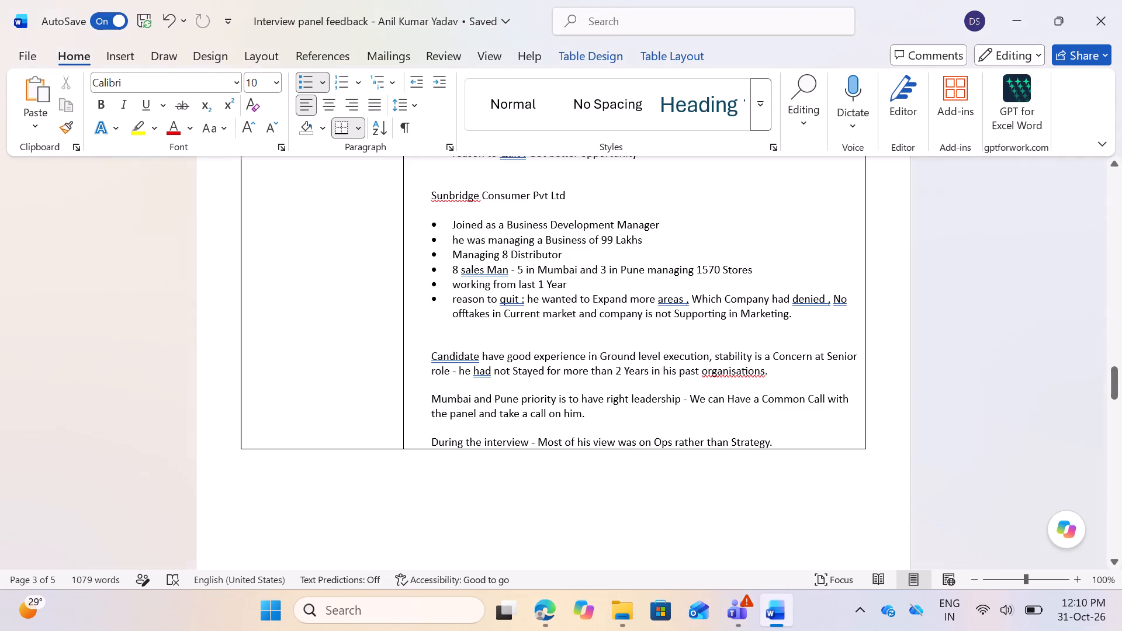
scroll(553, 294, "up", 16)
scroll(555, 230, "down", 1)
scroll(555, 230, "up", 16)
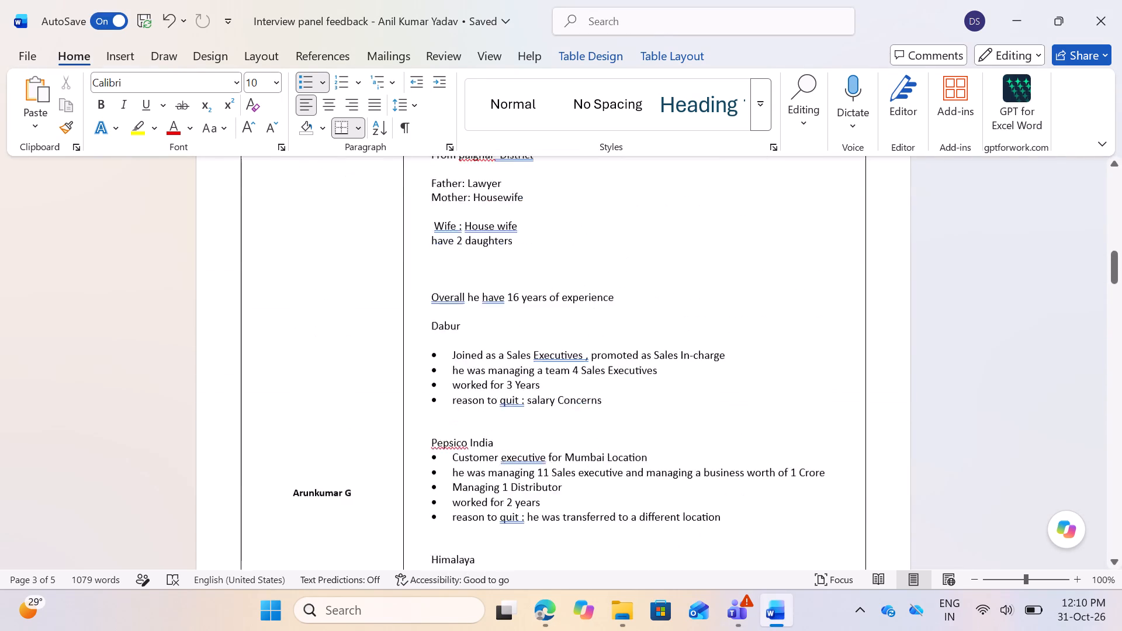
scroll(553, 224, "up", 20)
scroll(553, 224, "up", 6)
scroll(465, 441, "down", 2)
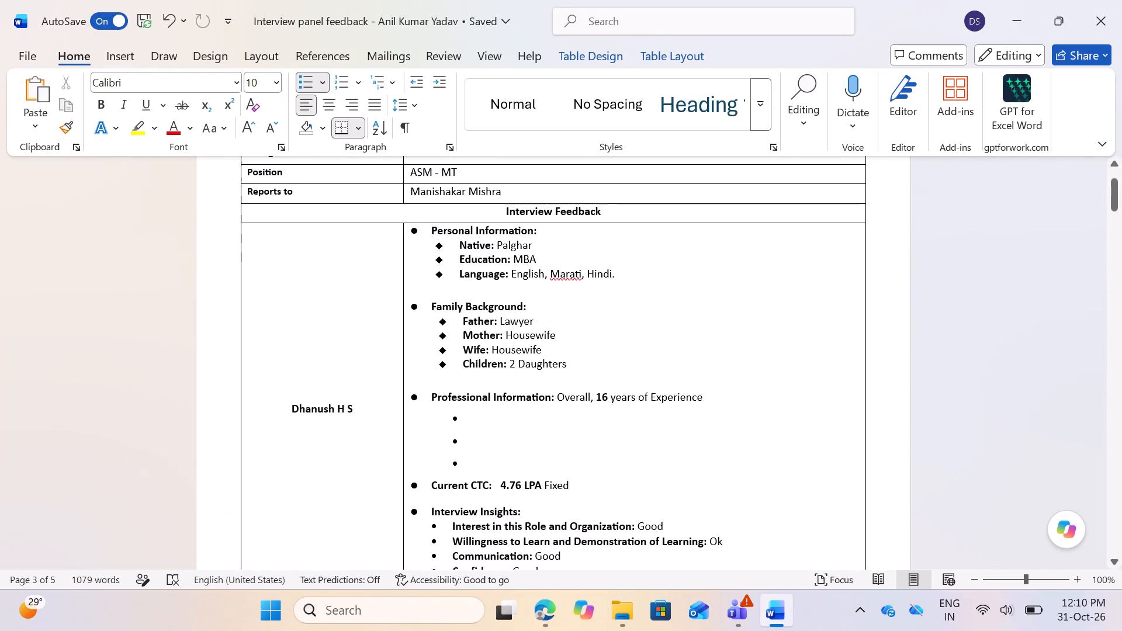
key("ctrl+v")
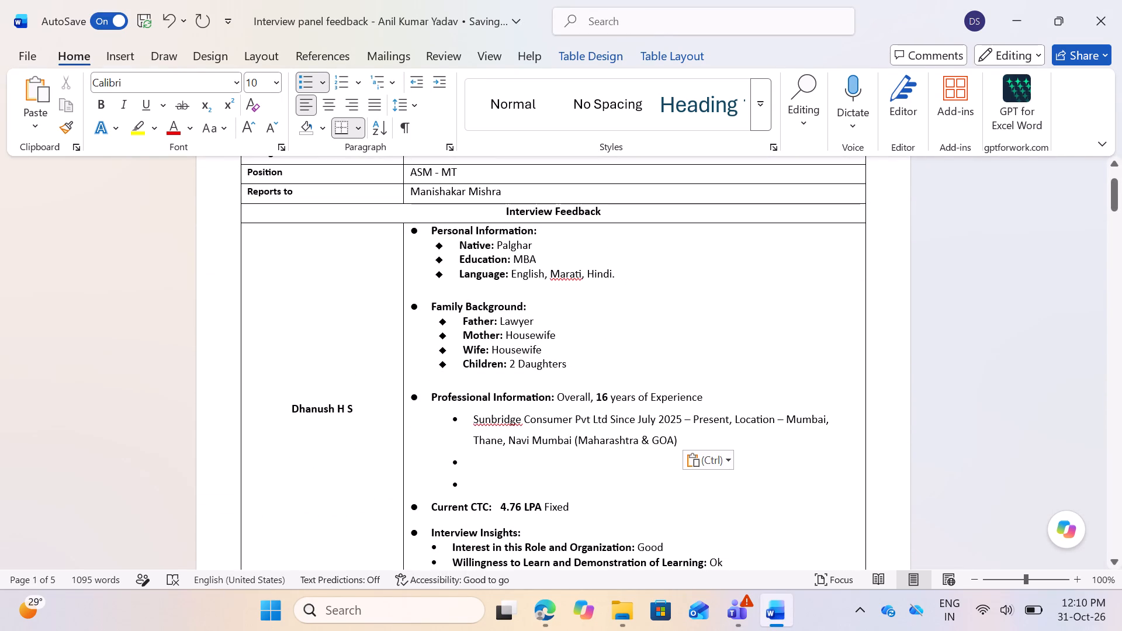
Append "- Business Development Manager", copied from the CV, to the Sunbridge entry in the feedback document.
key("alt+Tab")
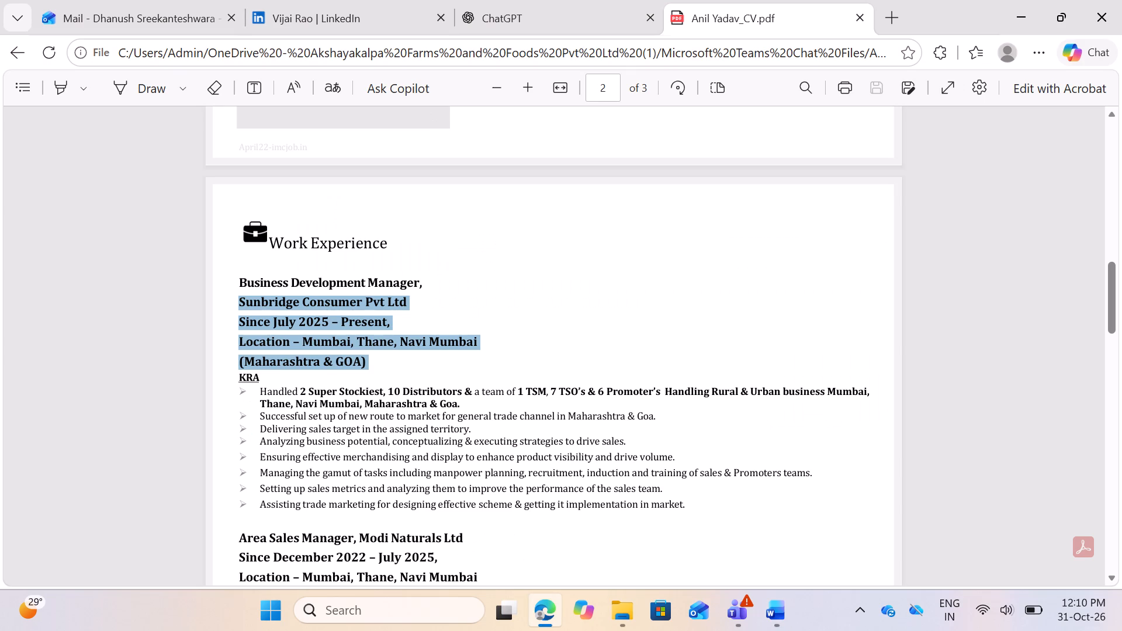
left_click_drag(238, 281, 257, 281)
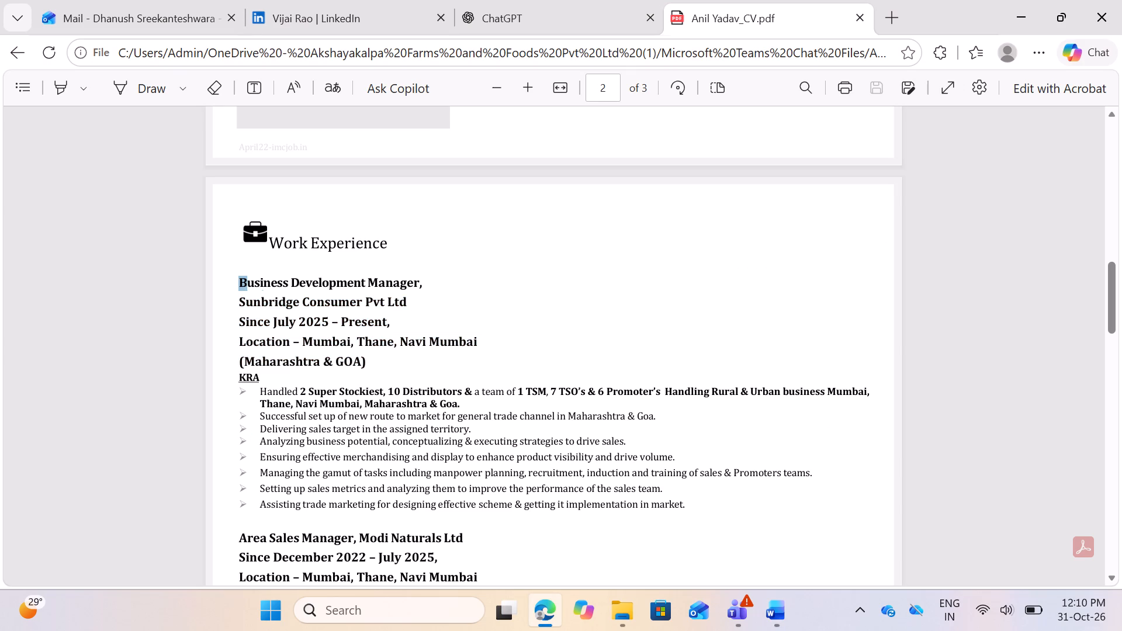
left_click_drag(257, 281, 417, 282)
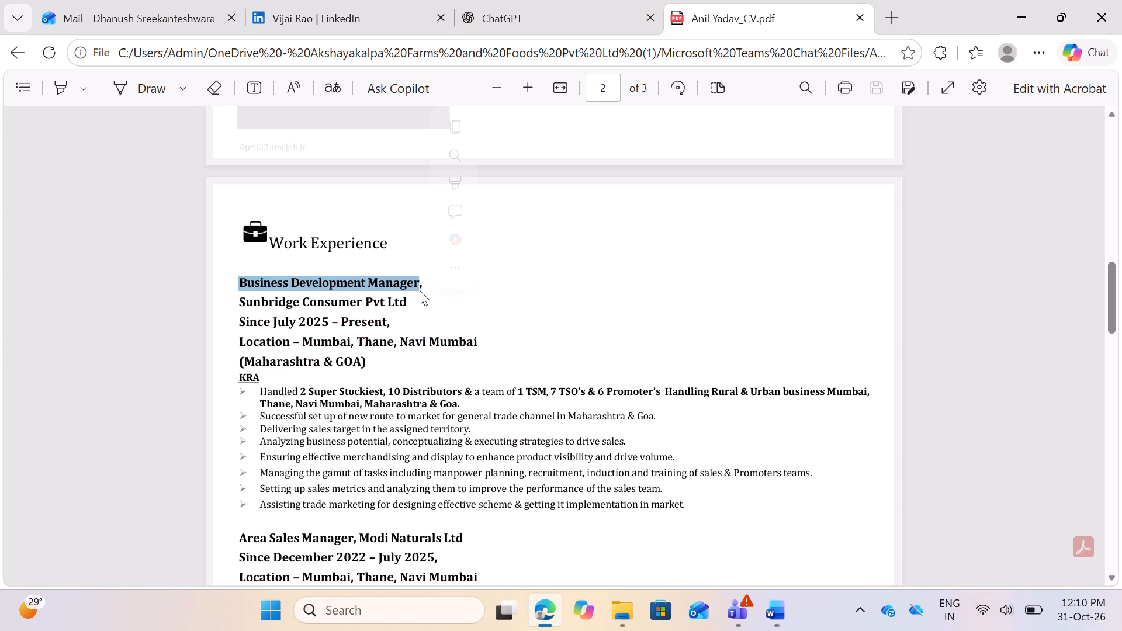
key("ctrl+c")
key("alt+Tab")
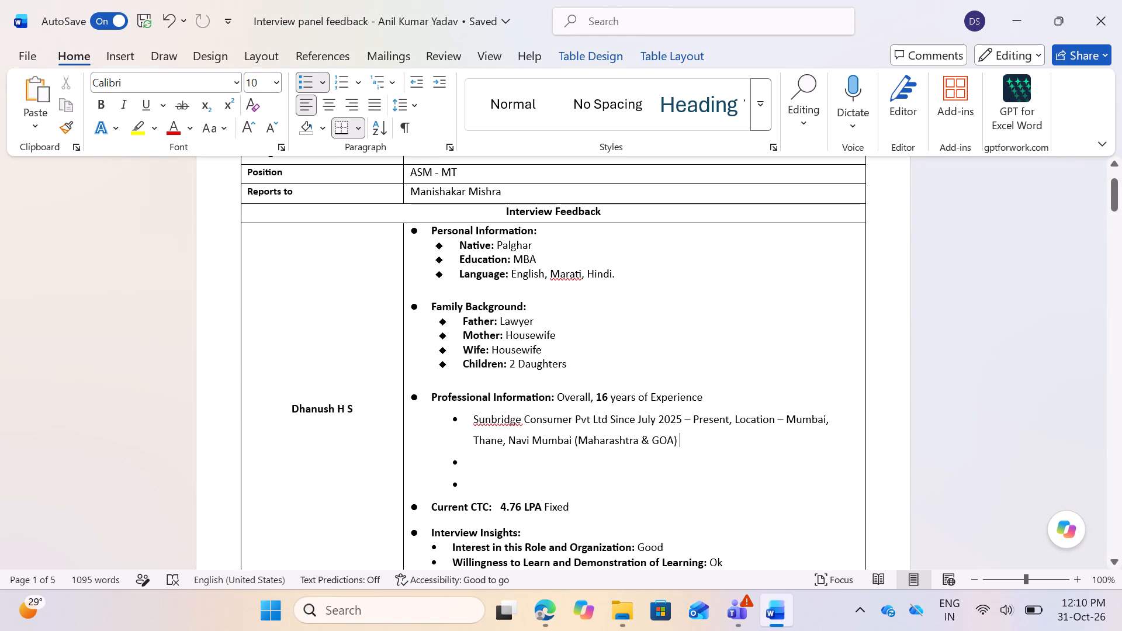
type("-")
key("space")
key("ctrl+v")
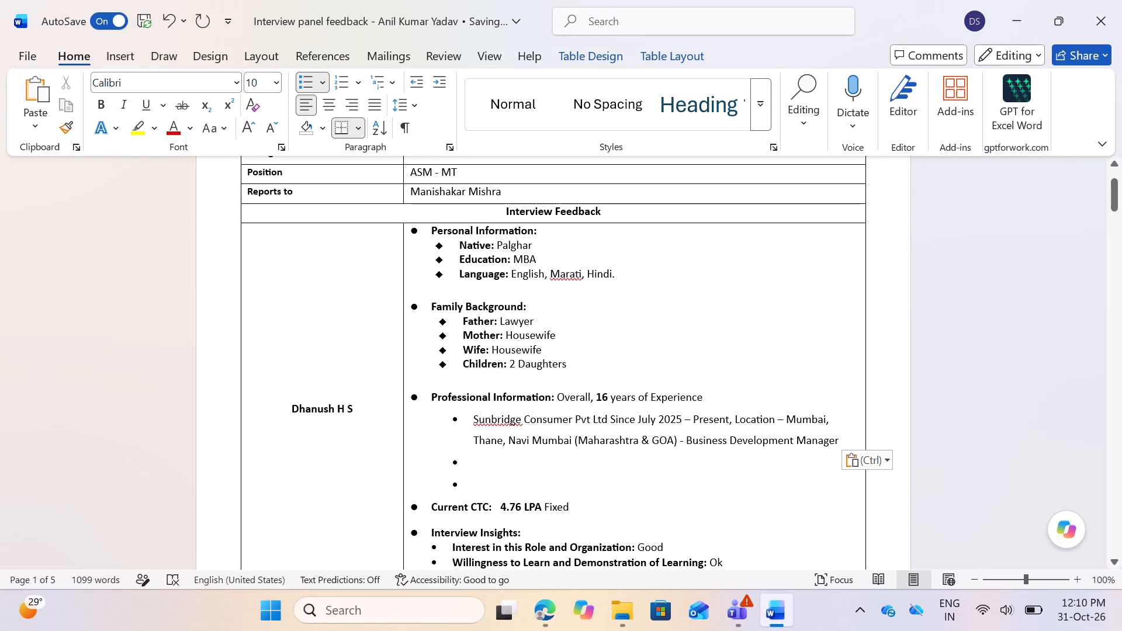
Copy "Modi Naturals Ltd Since December 2022 – July 2025" from the CV into the second Professional Information bullet.
left_click(479, 457)
key("alt+Tab")
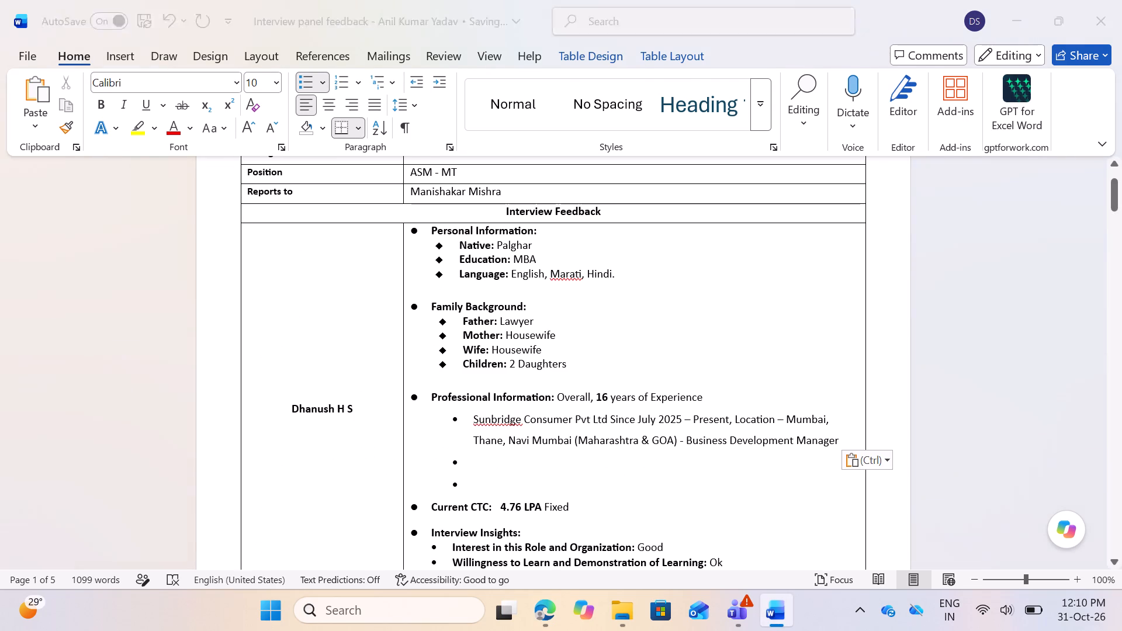
scroll(437, 404, "down", 4)
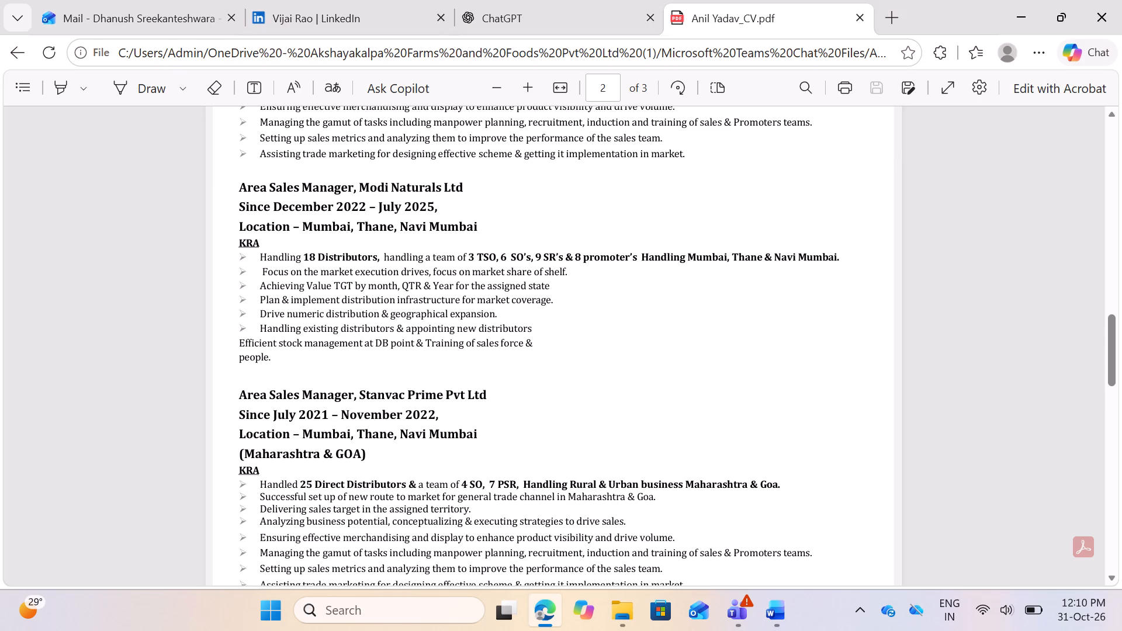
left_click_drag(360, 188, 448, 200)
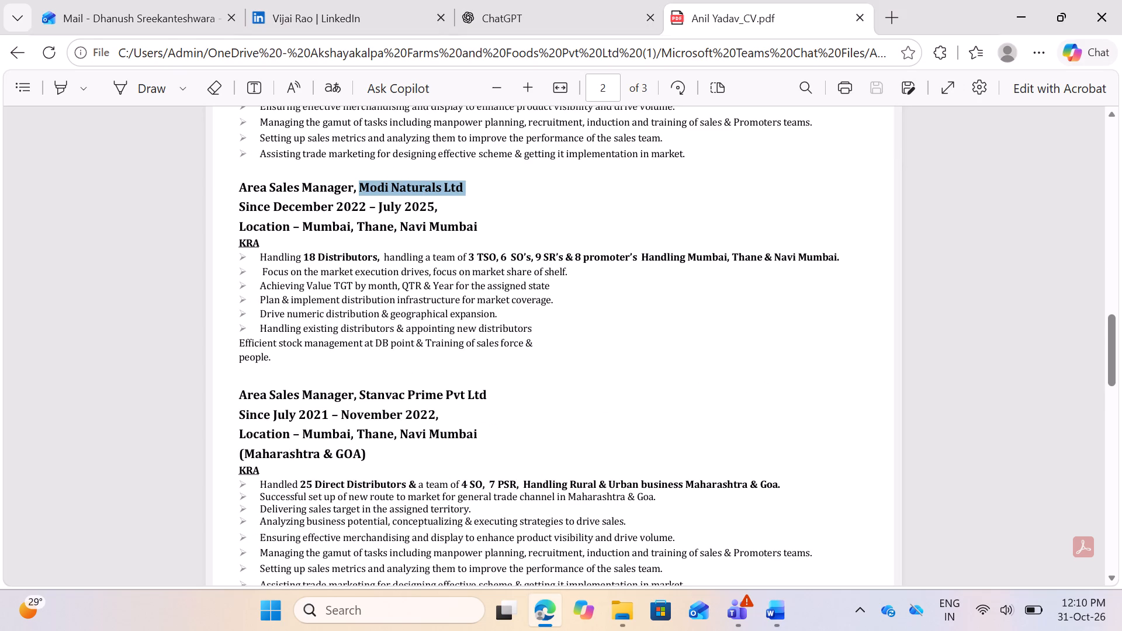
left_click_drag(448, 200, 428, 212)
key("ctrl+c")
key("alt+Tab")
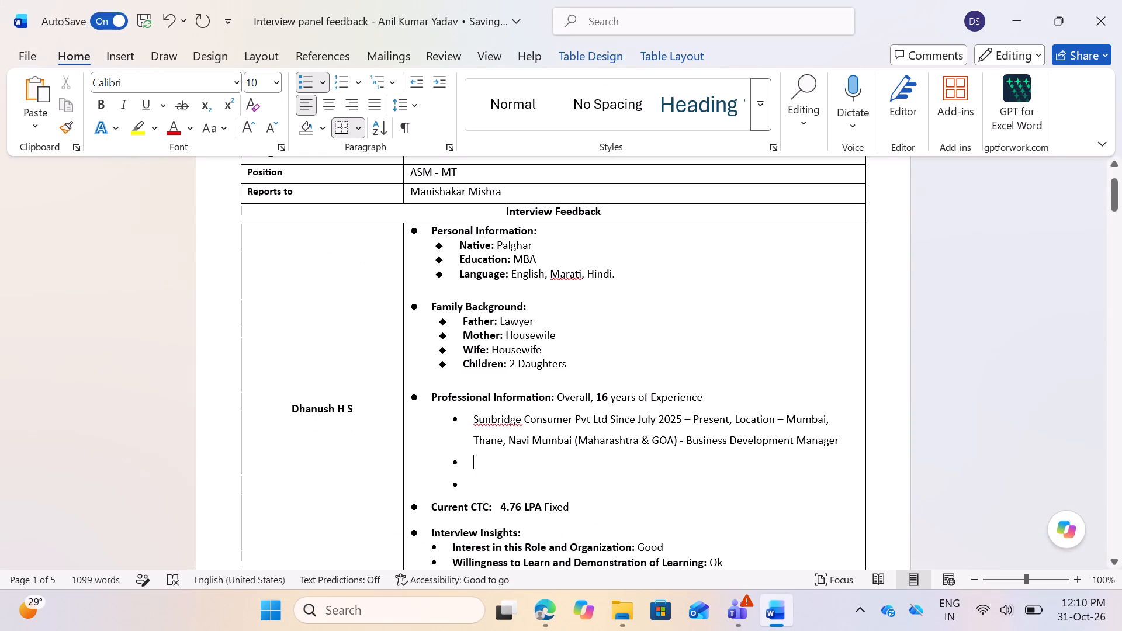
key("ctrl+v")
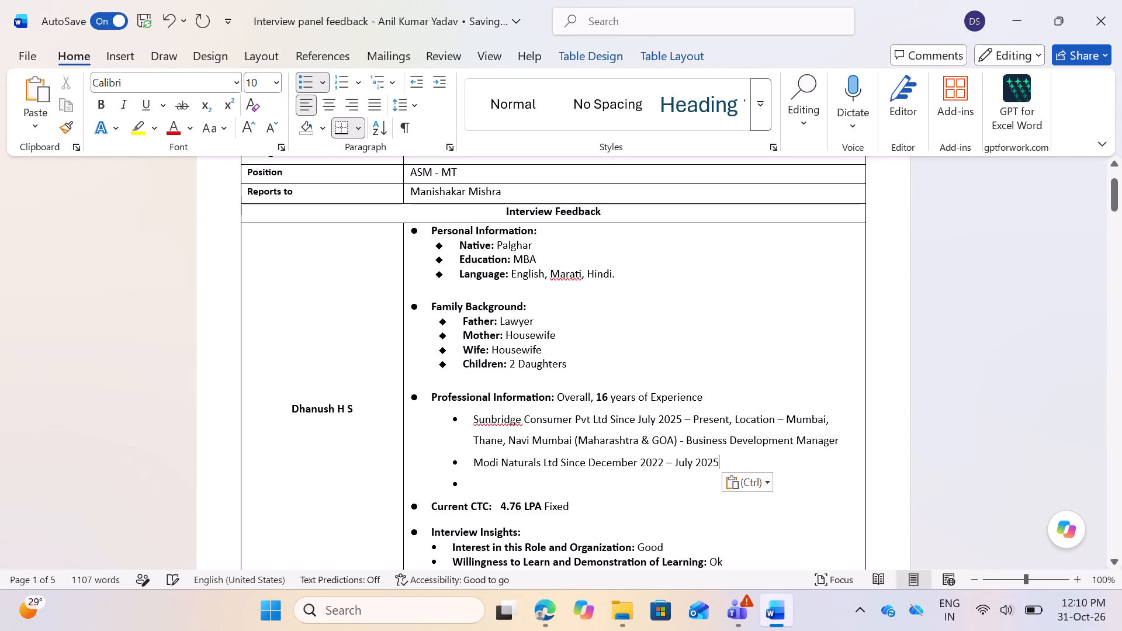
Add "Location – Mumbai, Thane, Navi Mumbai" from the CV after the Modi Naturals dates, separated by only a space.
key("space")
type("-")
key("space")
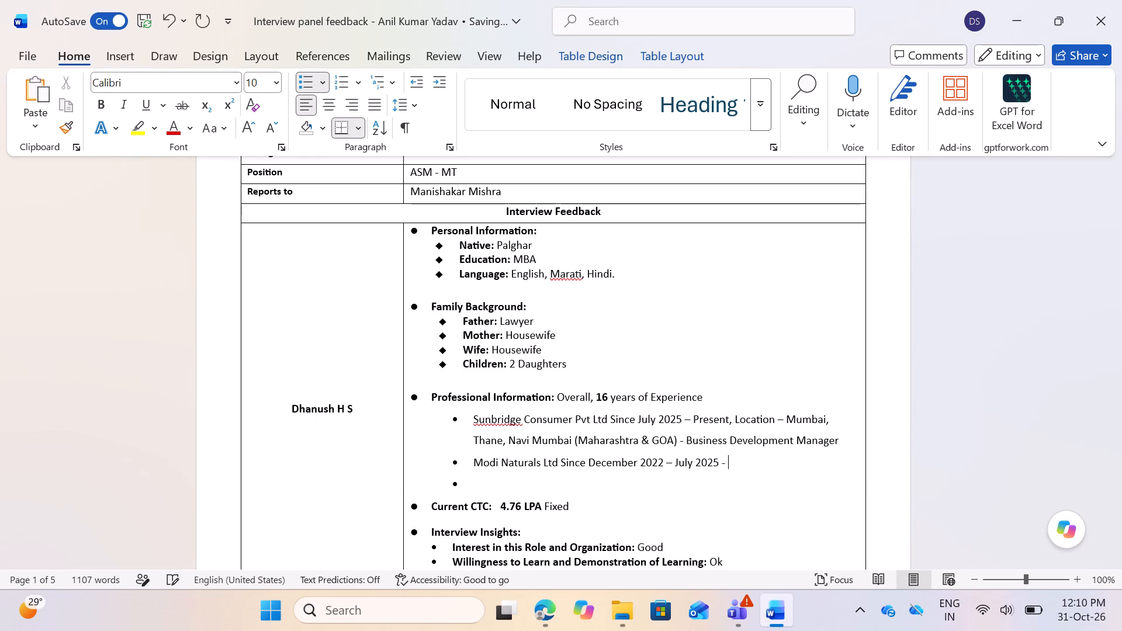
key("alt+Tab")
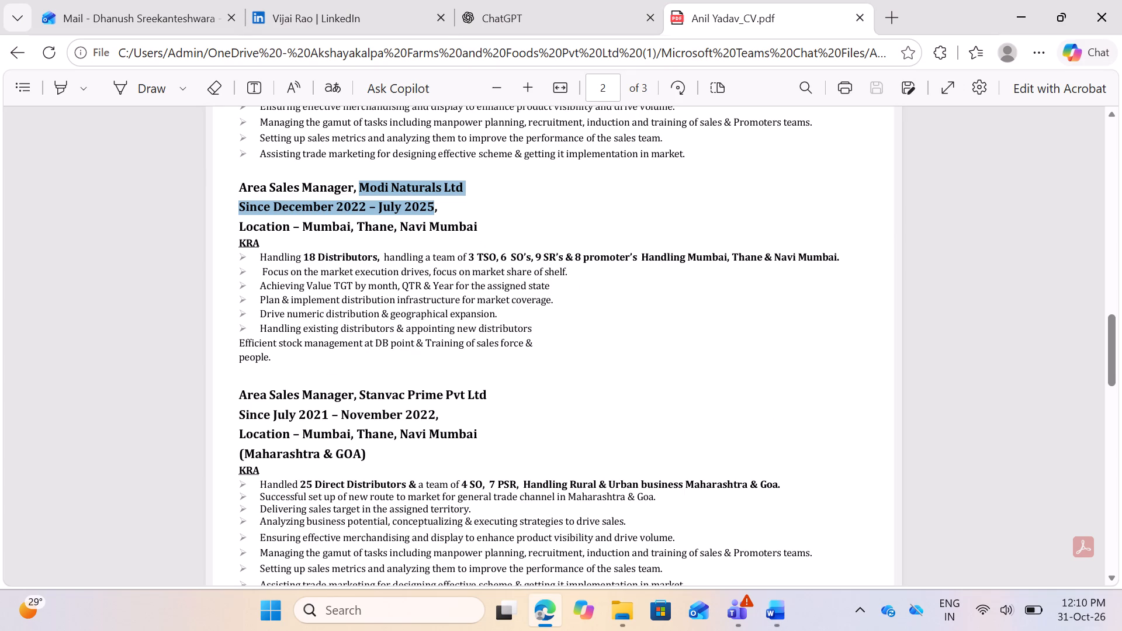
left_click_drag(240, 226, 462, 229)
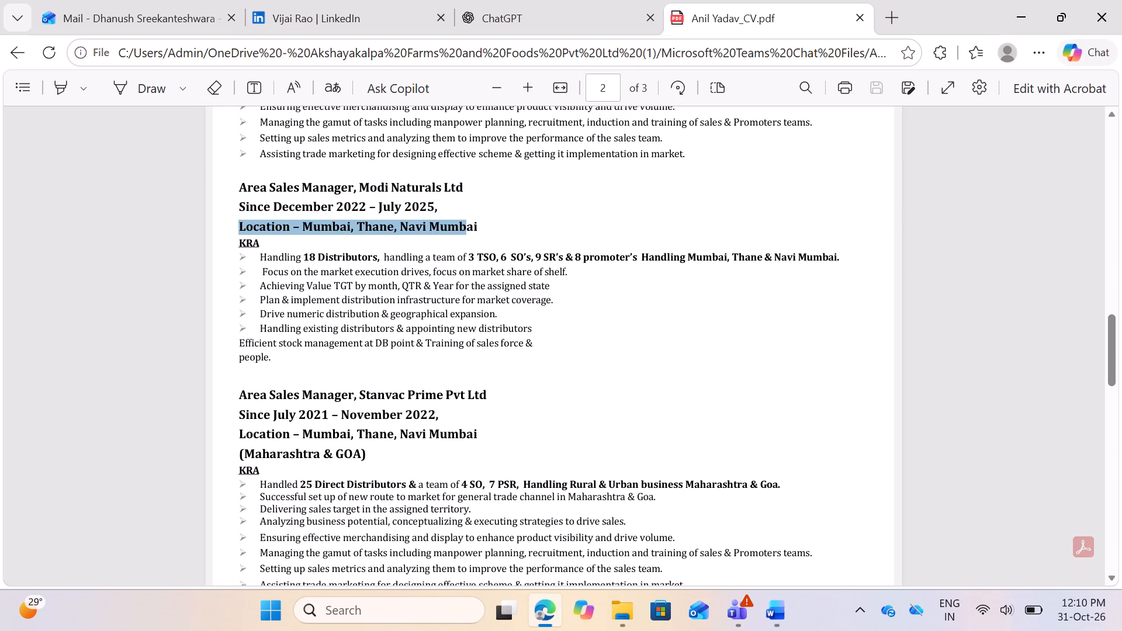
left_click_drag(462, 229, 475, 228)
key("ctrl+c")
key("alt+Tab")
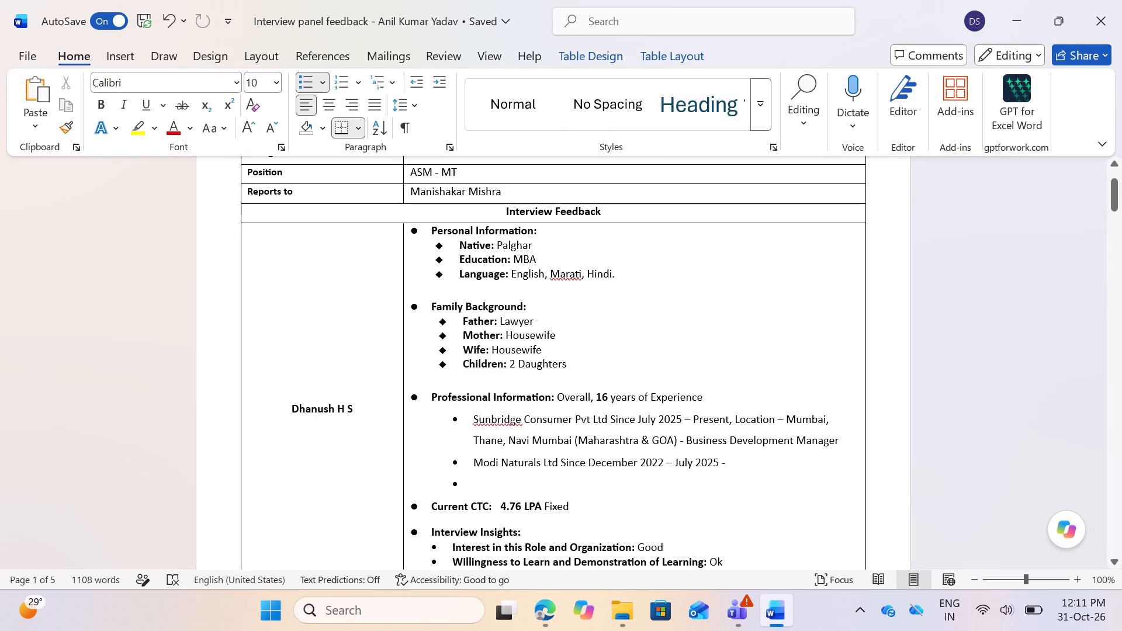
key("BackSpace")
key("BackSpace")
key("BackSpace")
key("space")
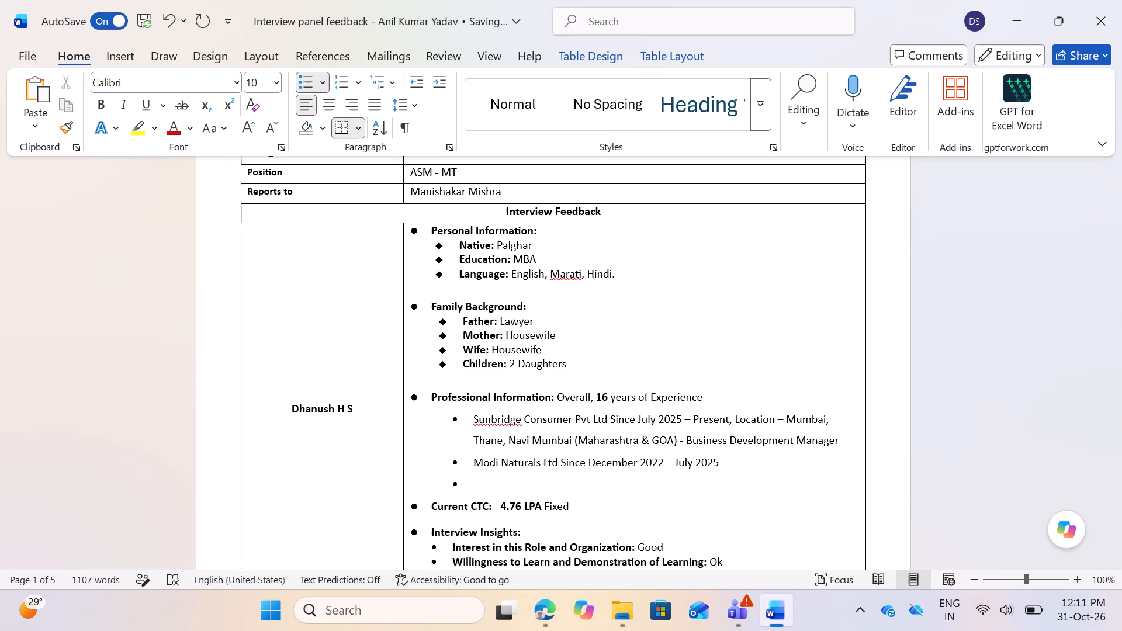
key("ctrl+v")
key("space")
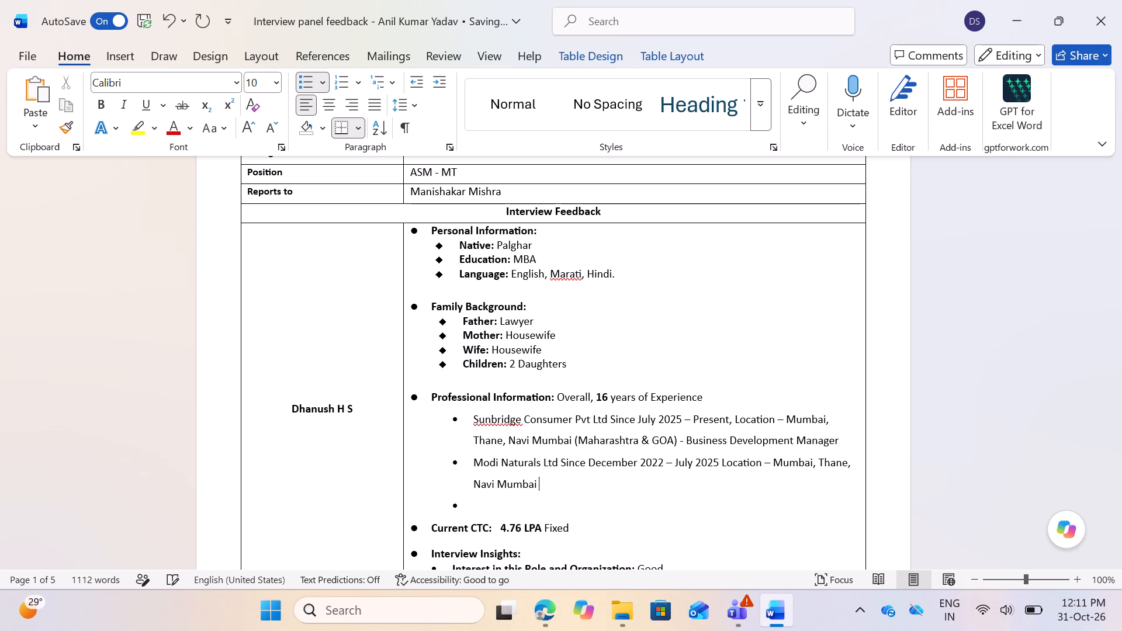
Append "- Area Sales Manager", copied from the CV, to the Modi Naturals entry in the feedback document.
type("-")
key("space")
key("alt+Tab")
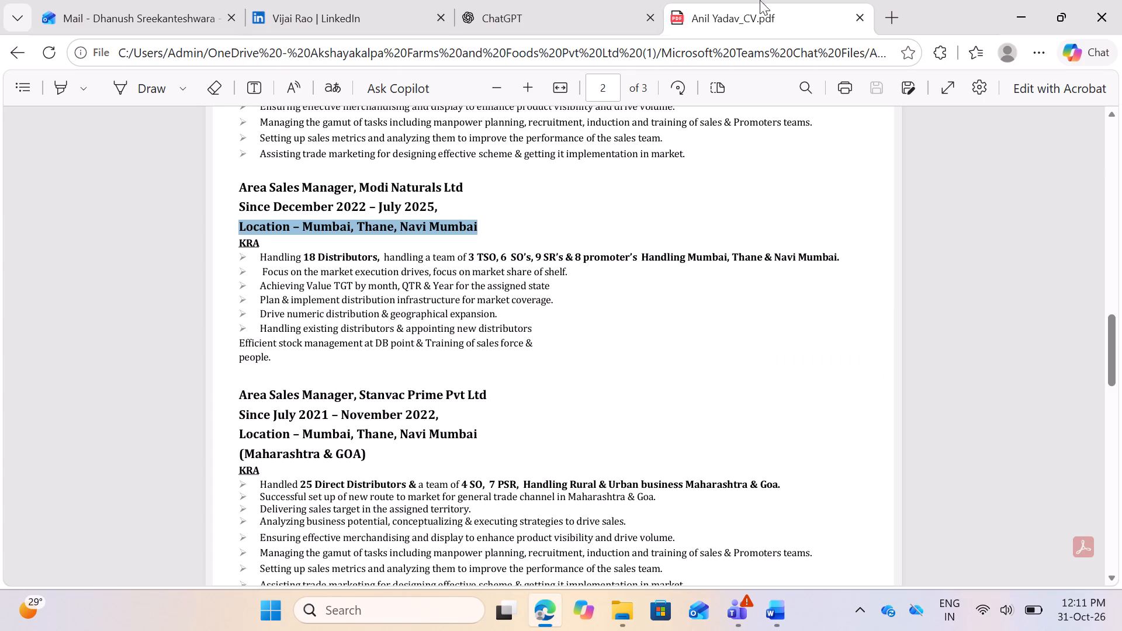
left_click(515, 212)
left_click_drag(240, 187, 330, 188)
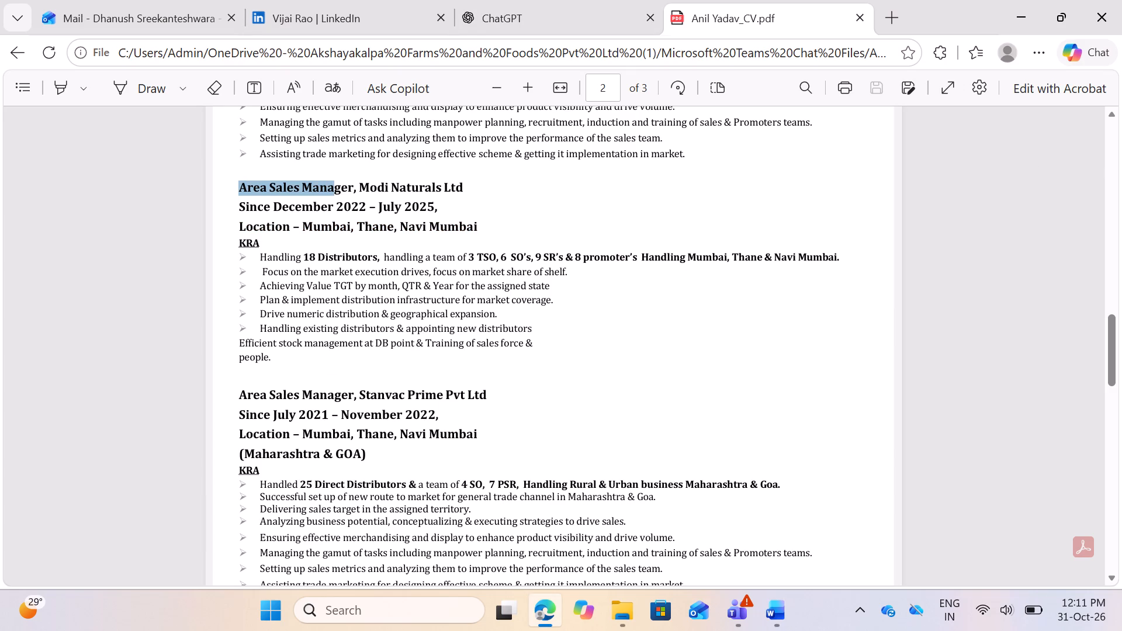
left_click_drag(330, 188, 350, 193)
key("ctrl+c")
key("alt+Tab")
key("ctrl+v")
scroll(711, 481, "down", 2)
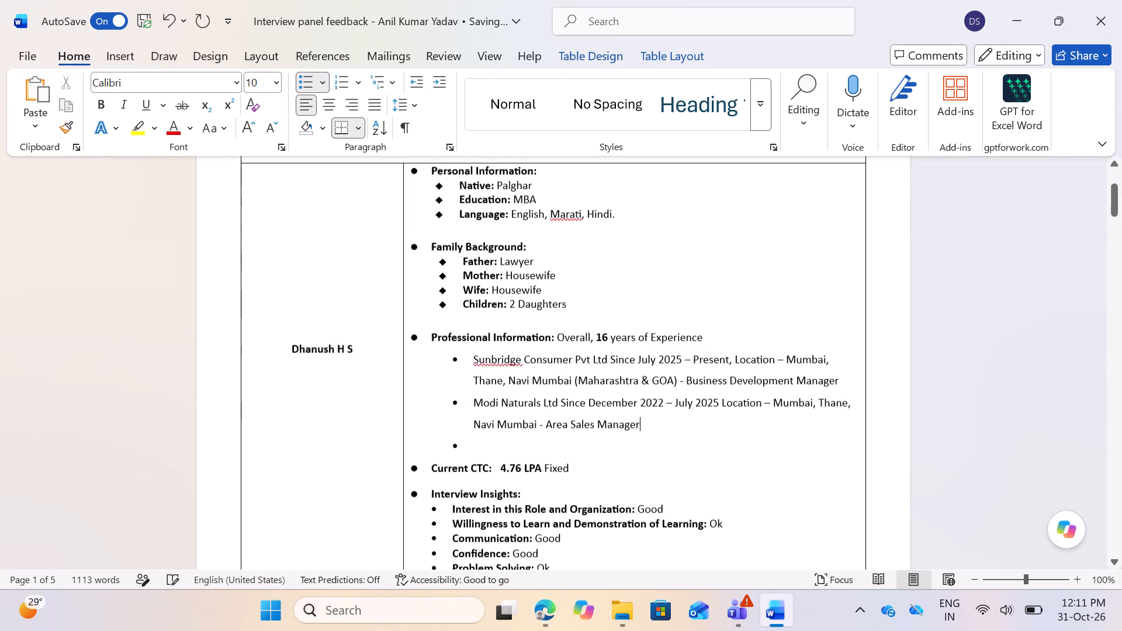
Copy "Stanvac Prime Pvt Ltd Since July 2021 – November 2022, Location – Mumbai, Thane, Navi Mumbai (Maharashtra & GOA)" from the CV into the third Professional Information bullet.
left_click(480, 419)
key("alt+Tab")
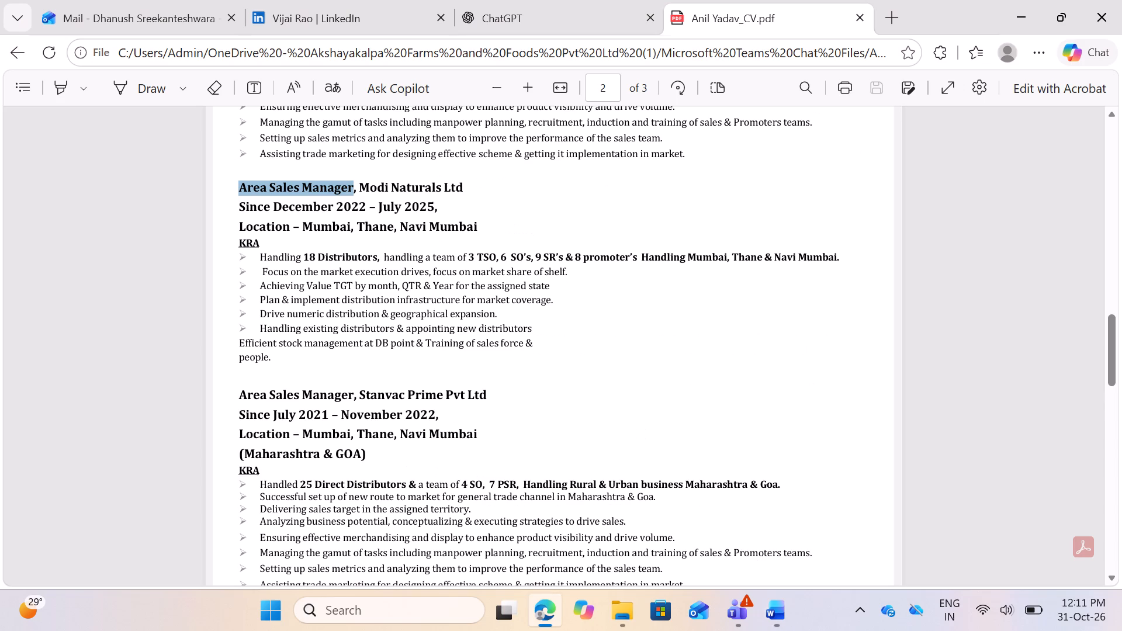
scroll(439, 395, "down", 2)
scroll(302, 320, "up", 2)
scroll(386, 318, "up", 7)
scroll(387, 319, "down", 2)
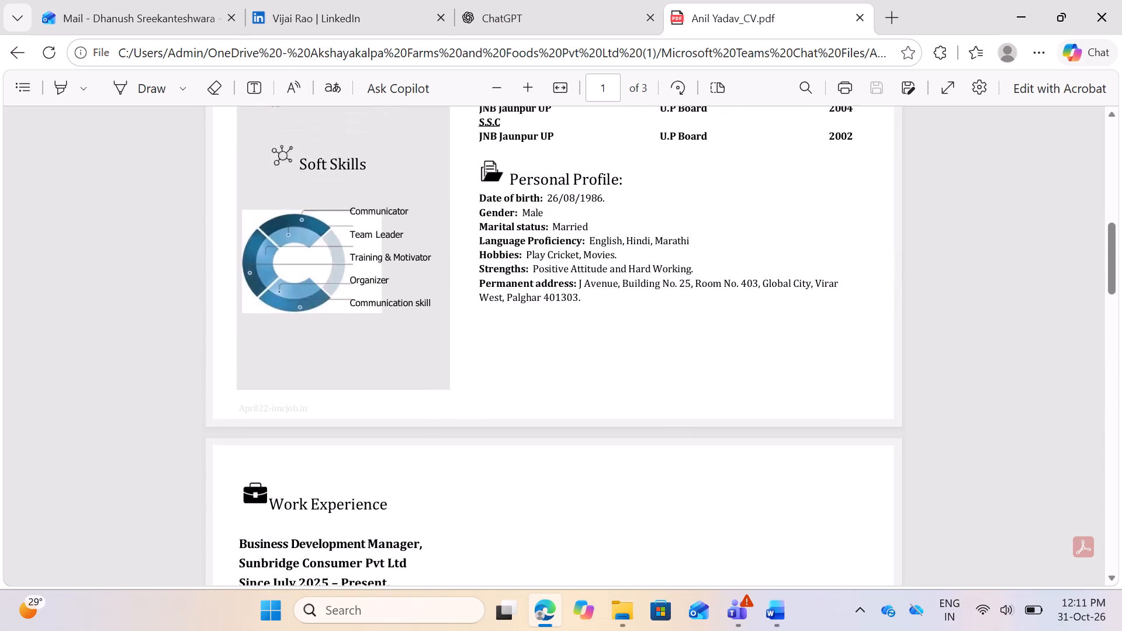
scroll(387, 320, "down", 6)
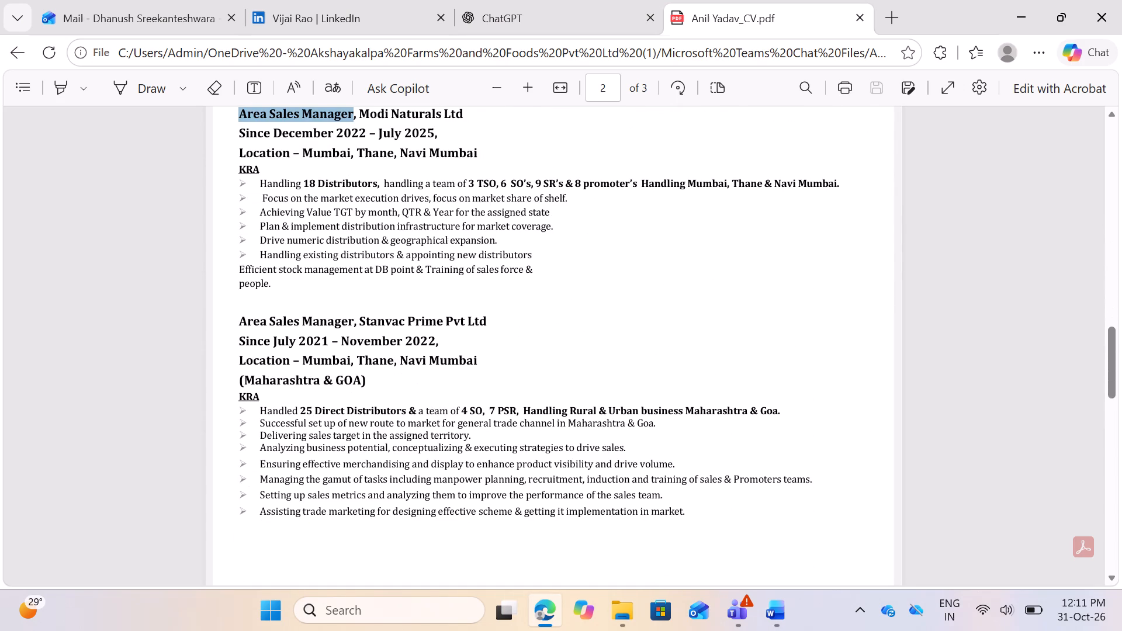
left_click_drag(359, 306, 401, 305)
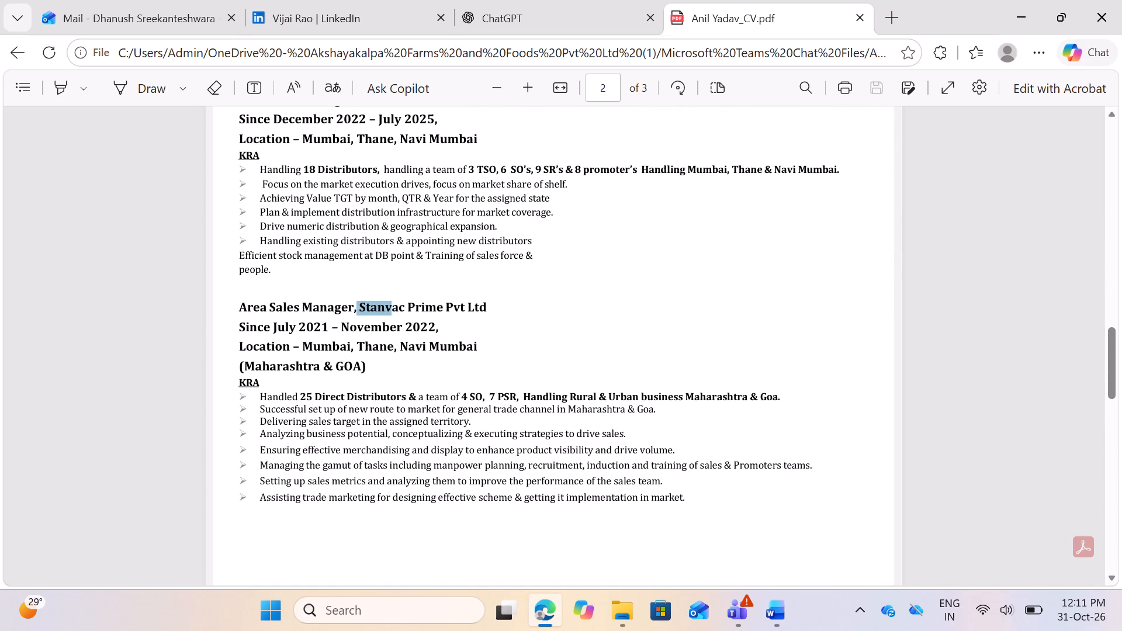
left_click_drag(401, 305, 479, 325)
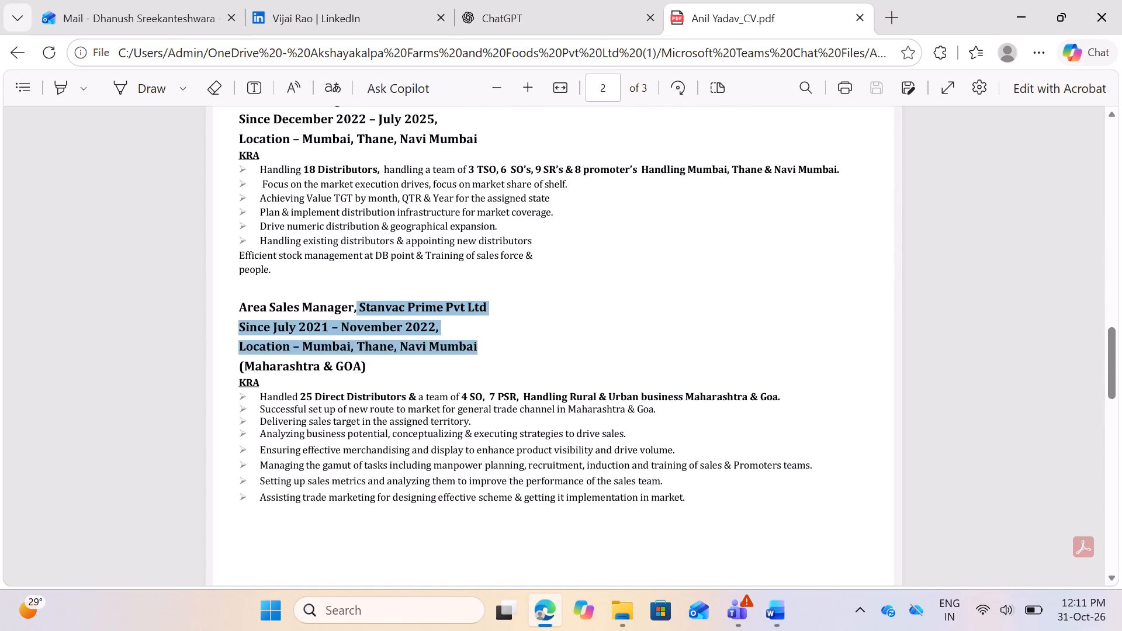
left_click_drag(479, 325, 437, 368)
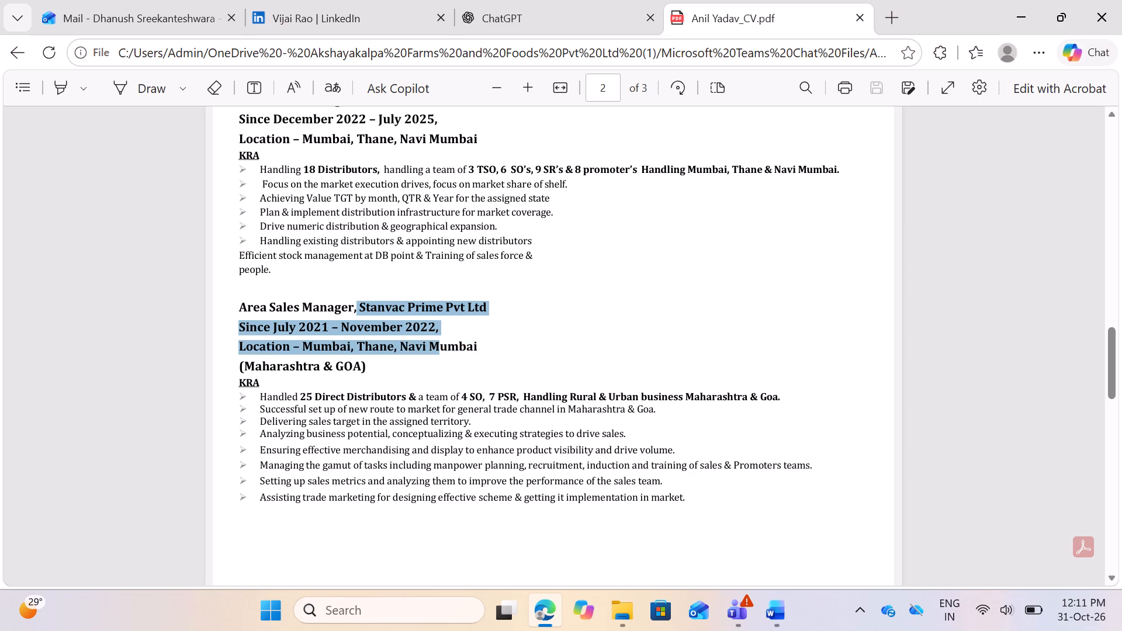
left_click_drag(437, 368, 375, 382)
key("ctrl+c")
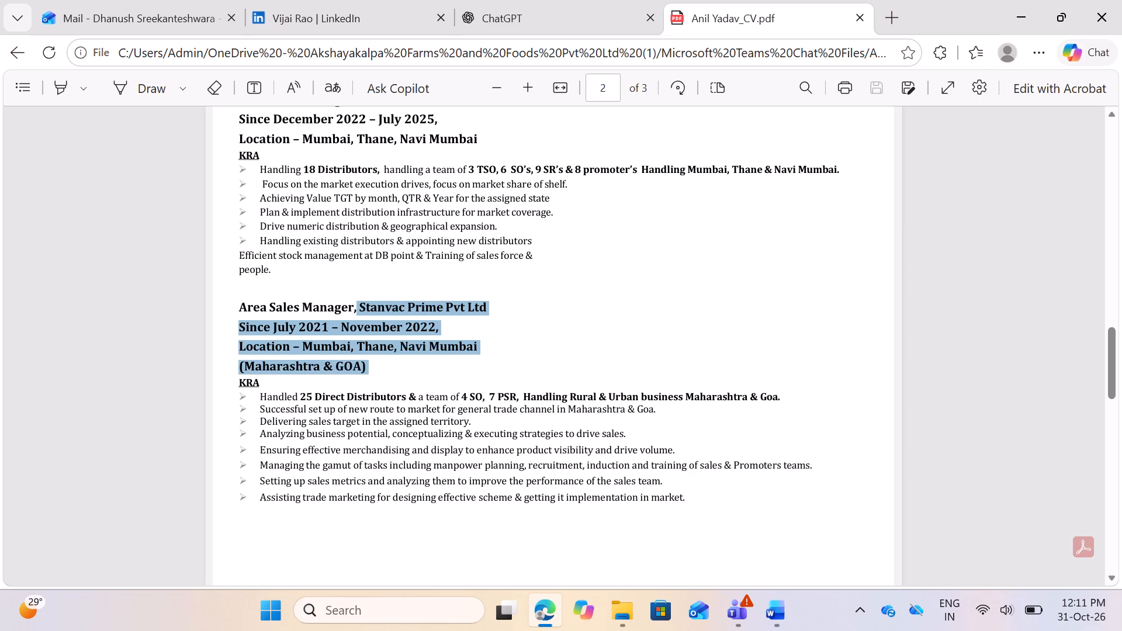
key("alt+Tab")
key("ctrl+v")
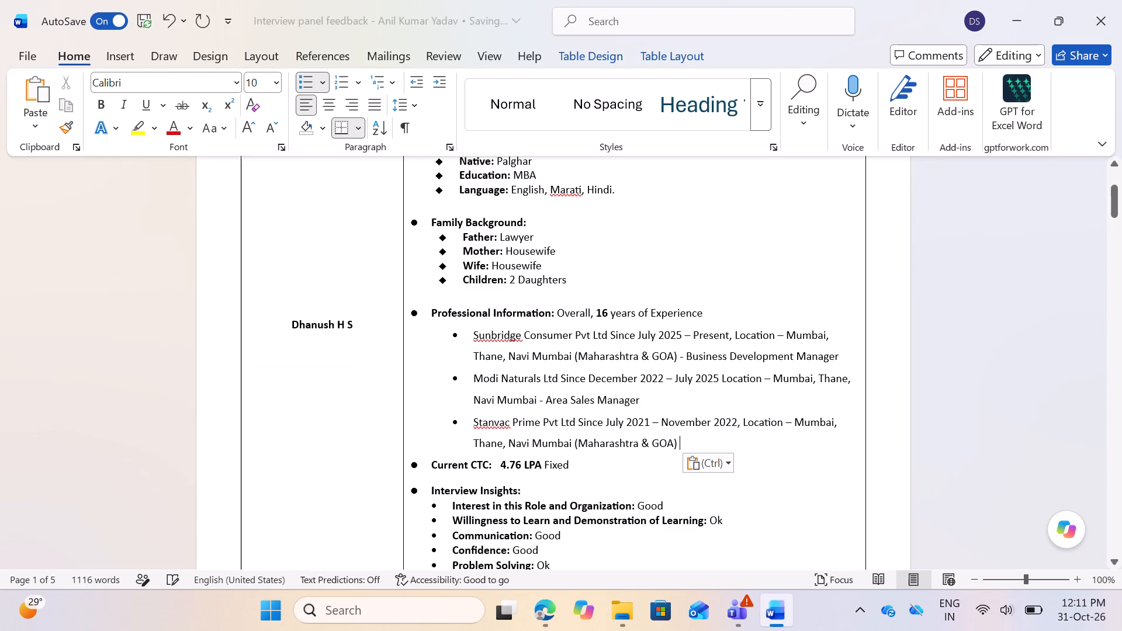
Append "- Area Sales Manager", copied from the CV, to the Stanvac Prime entry in the feedback document.
type("-")
key("space")
key("alt+Tab")
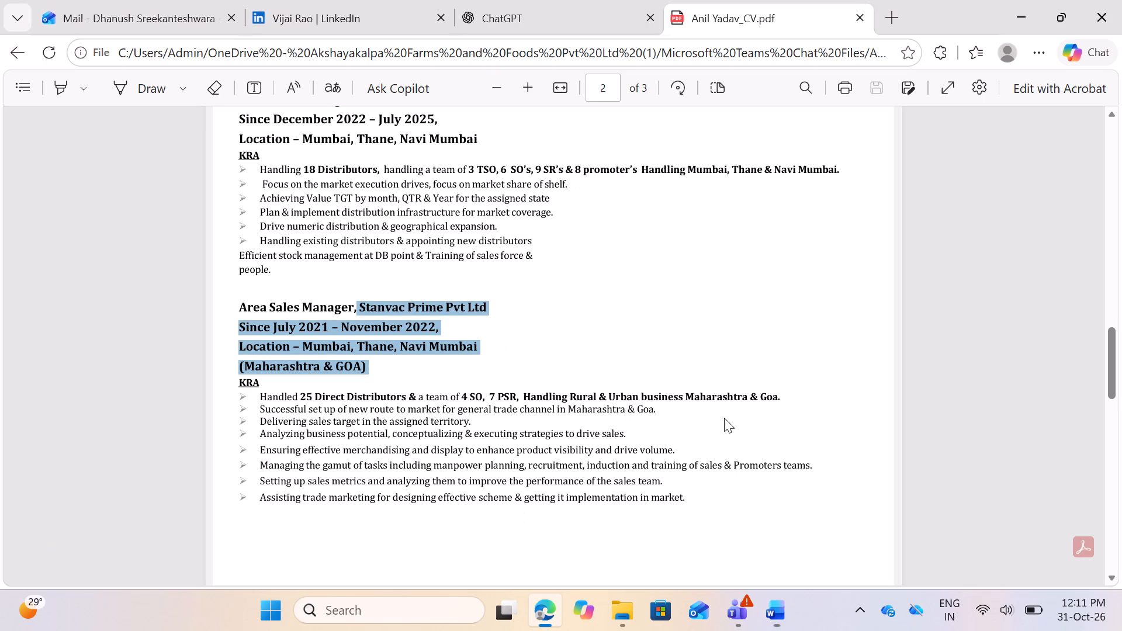
left_click_drag(240, 306, 250, 306)
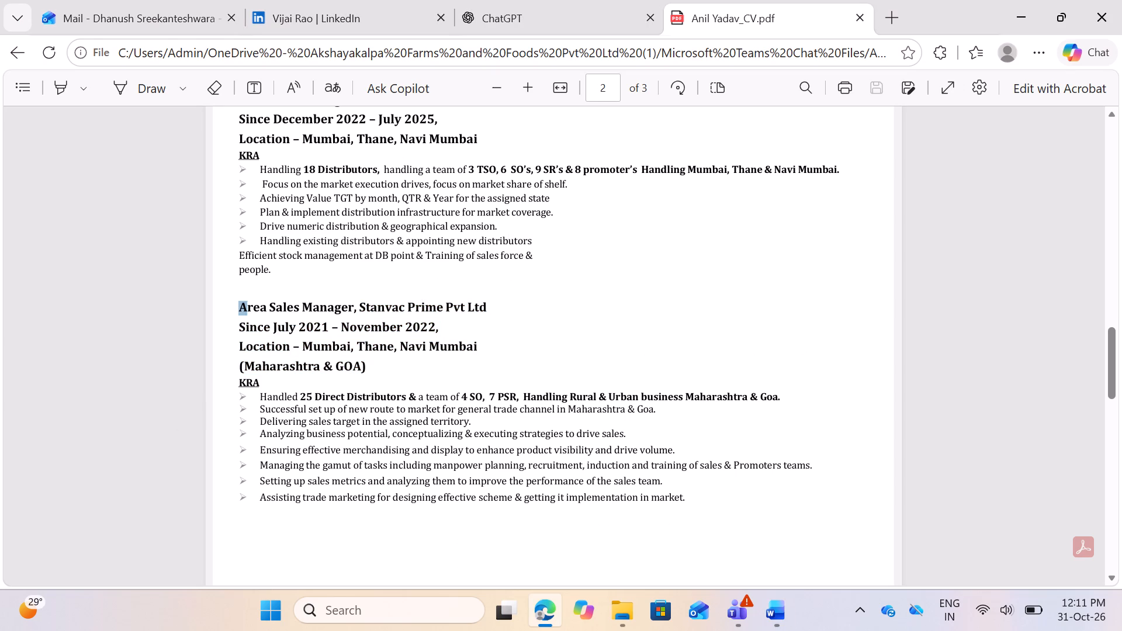
left_click_drag(250, 306, 351, 307)
key("ctrl+c")
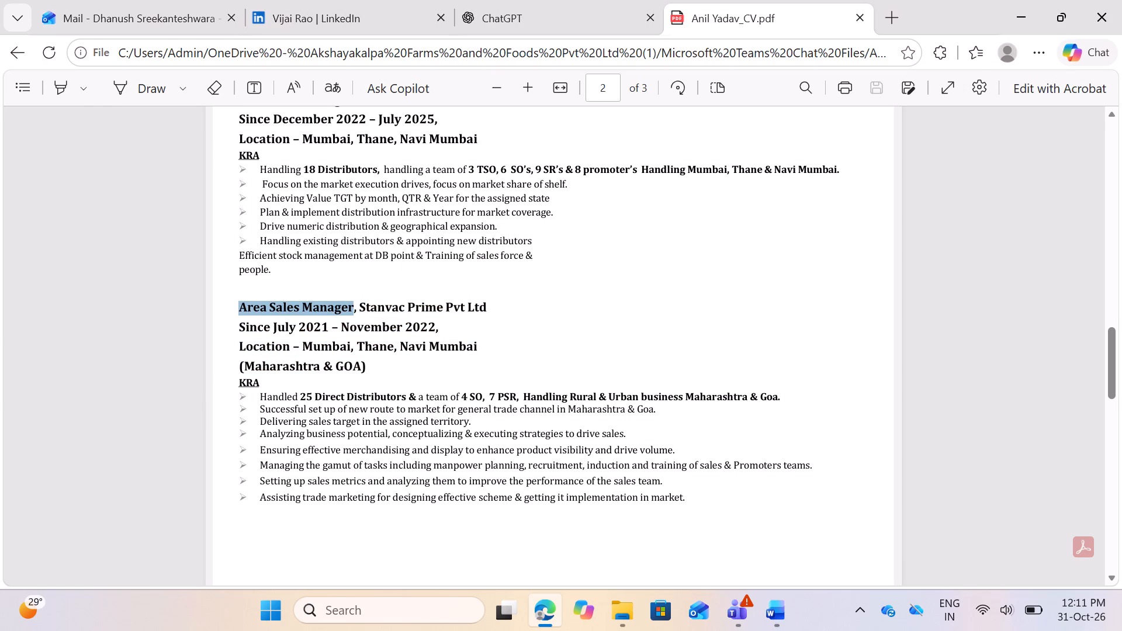
key("alt+Tab")
key("ctrl+v")
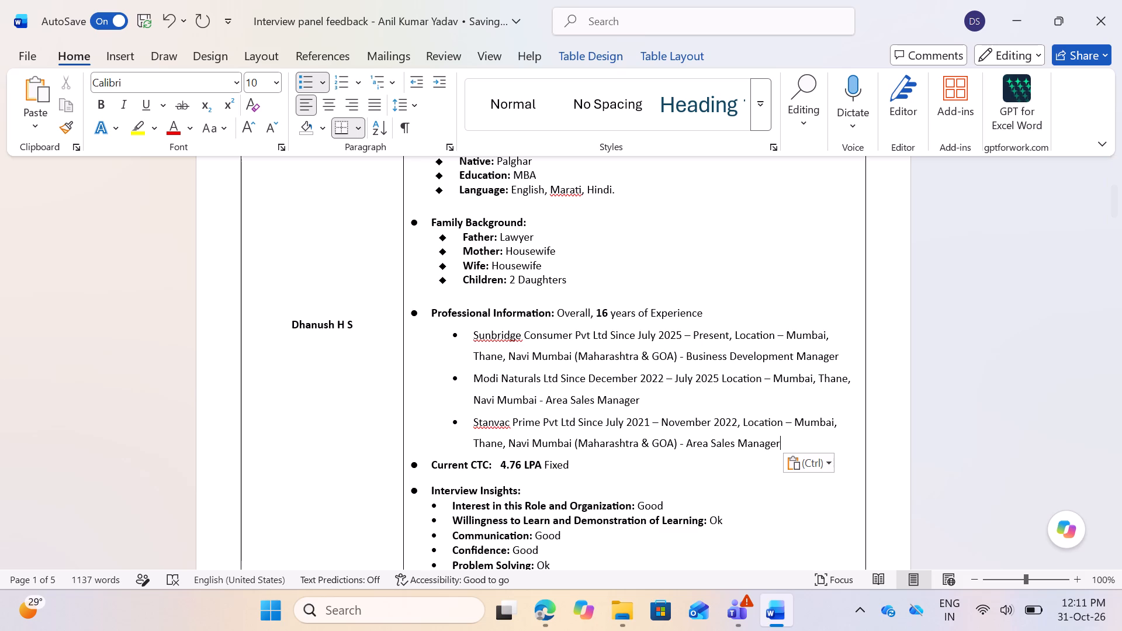
Add a fourth bullet with "Wingreens Farms Pvt Ltd (GT & MT-Operation) Since June 2019-June 2021 Location – Mumbai & Navi Mumbai" copied from the CV.
key("Return")
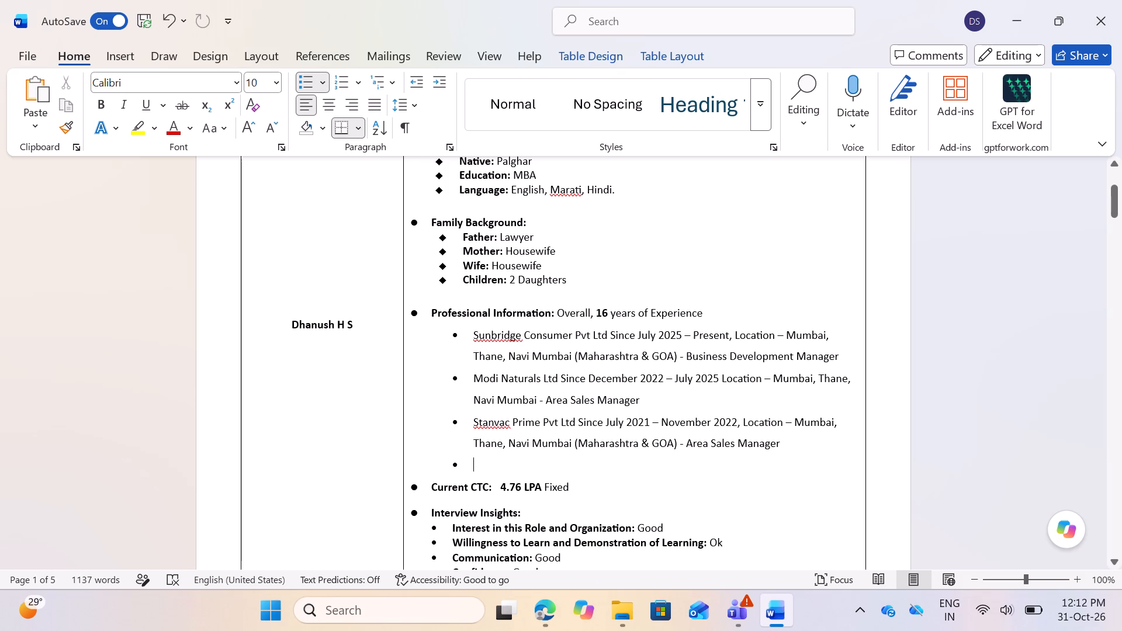
key("alt+Tab")
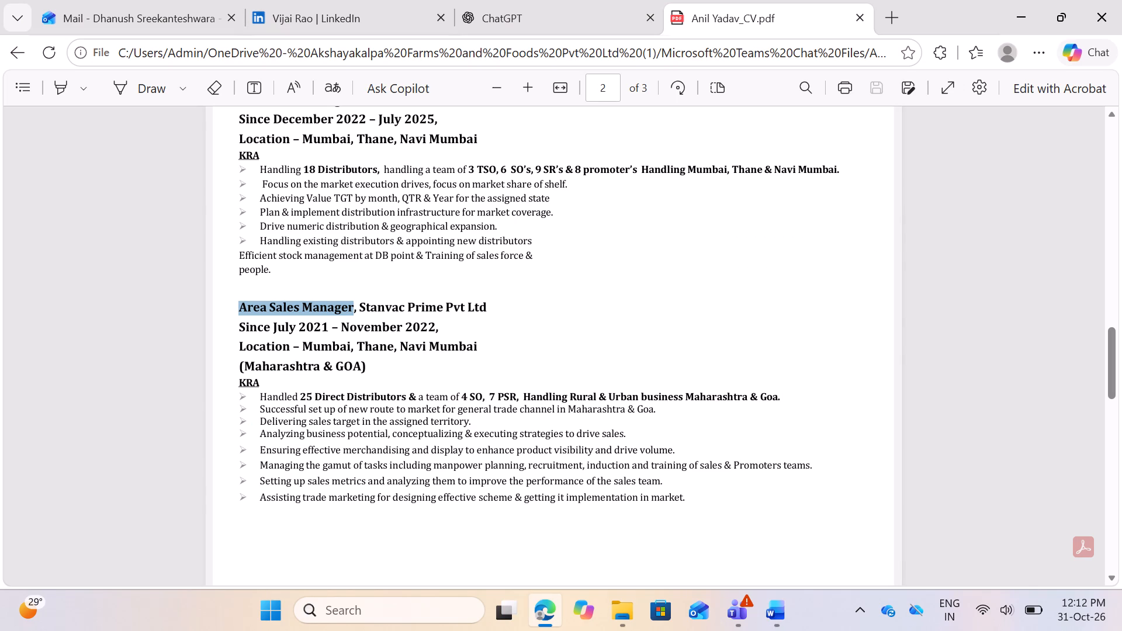
key("alt+Tab")
key("alt+Tab")
scroll(626, 446, "down", 6)
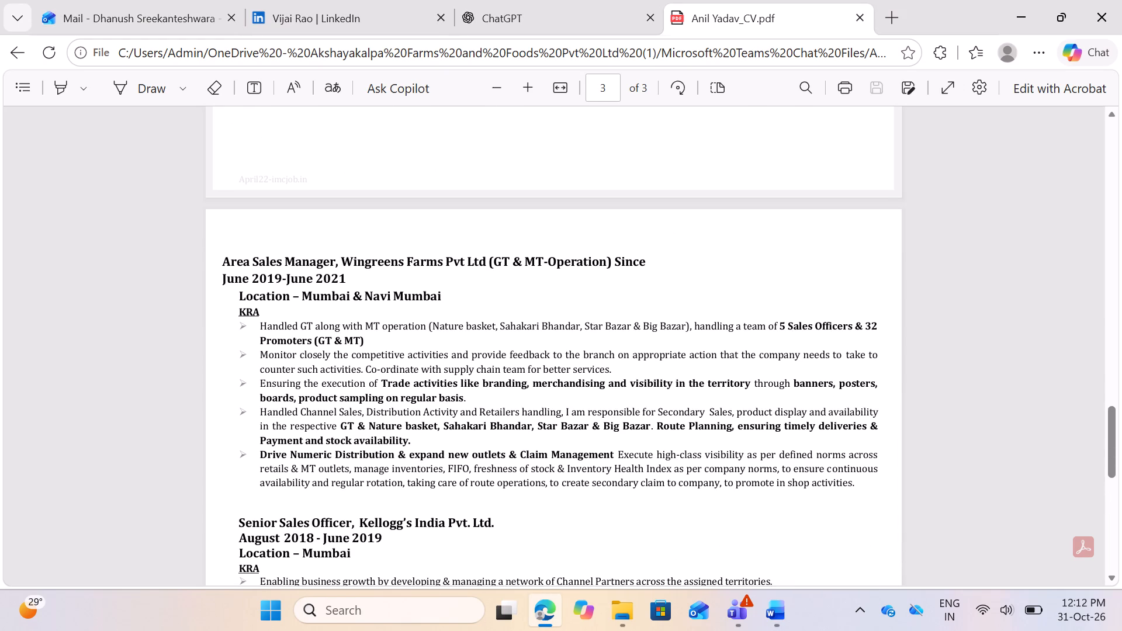
left_click_drag(341, 258, 456, 297)
key("ctrl+c")
key("alt+Tab")
key("ctrl+v")
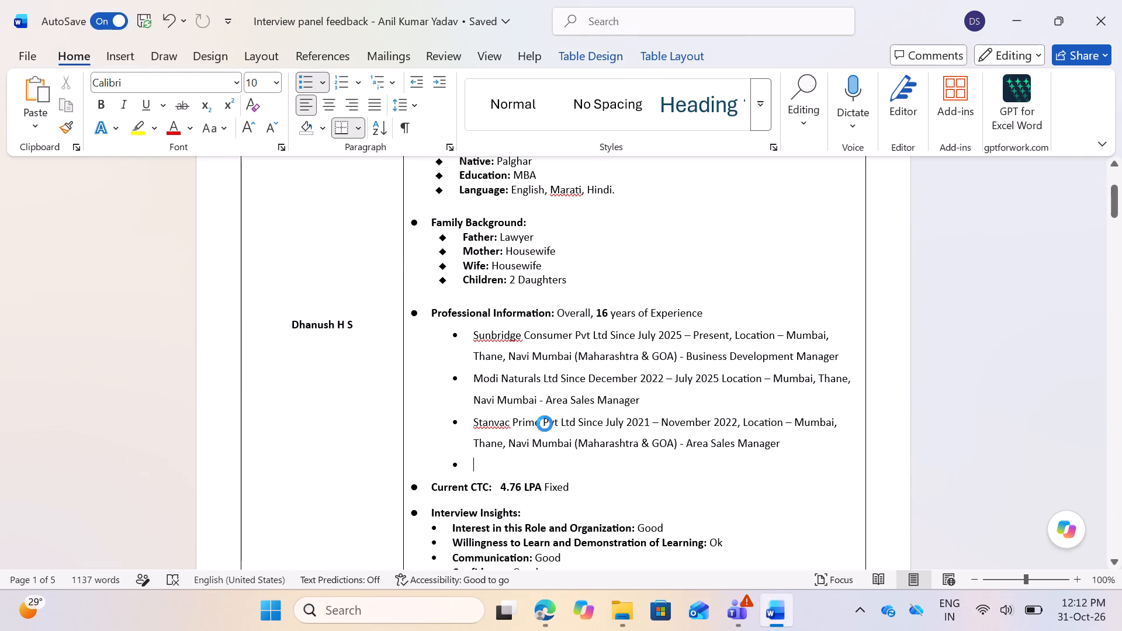
Append "- Area Sales Manager", copied from the CV, to the Wingreens Farms entry in the feedback document.
key("space")
type("-")
key("space")
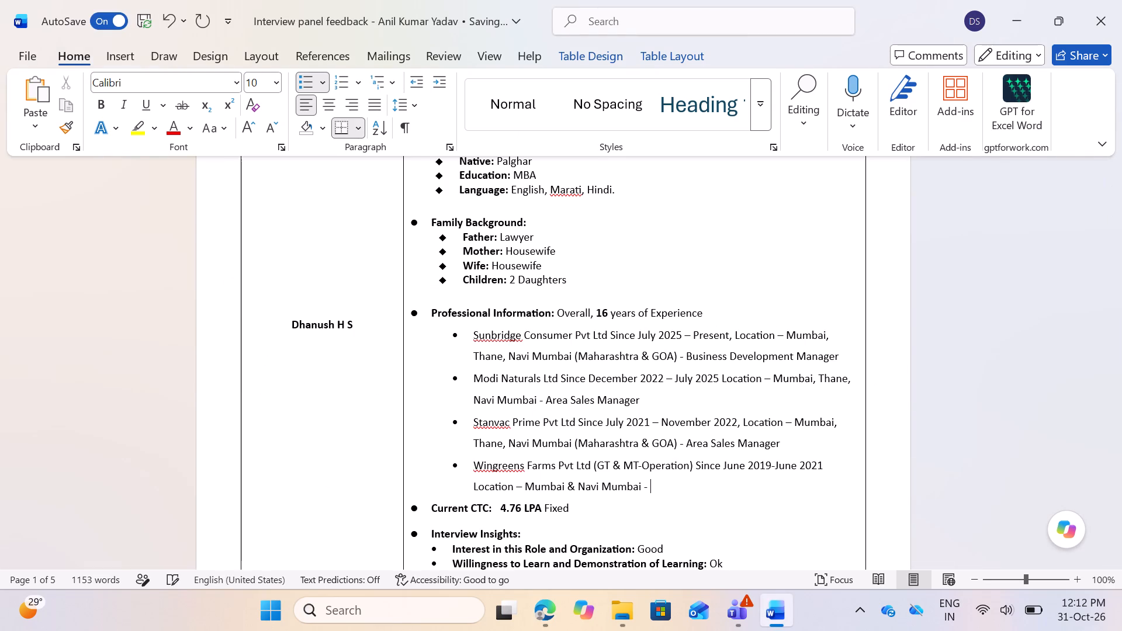
key("alt+Tab")
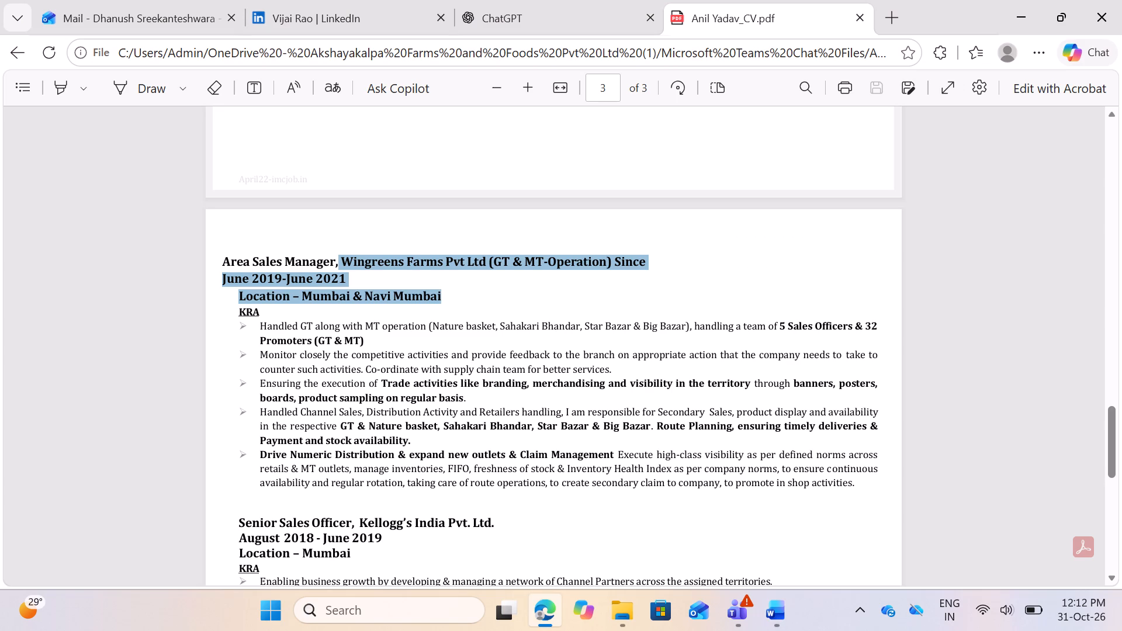
left_click_drag(223, 258, 330, 259)
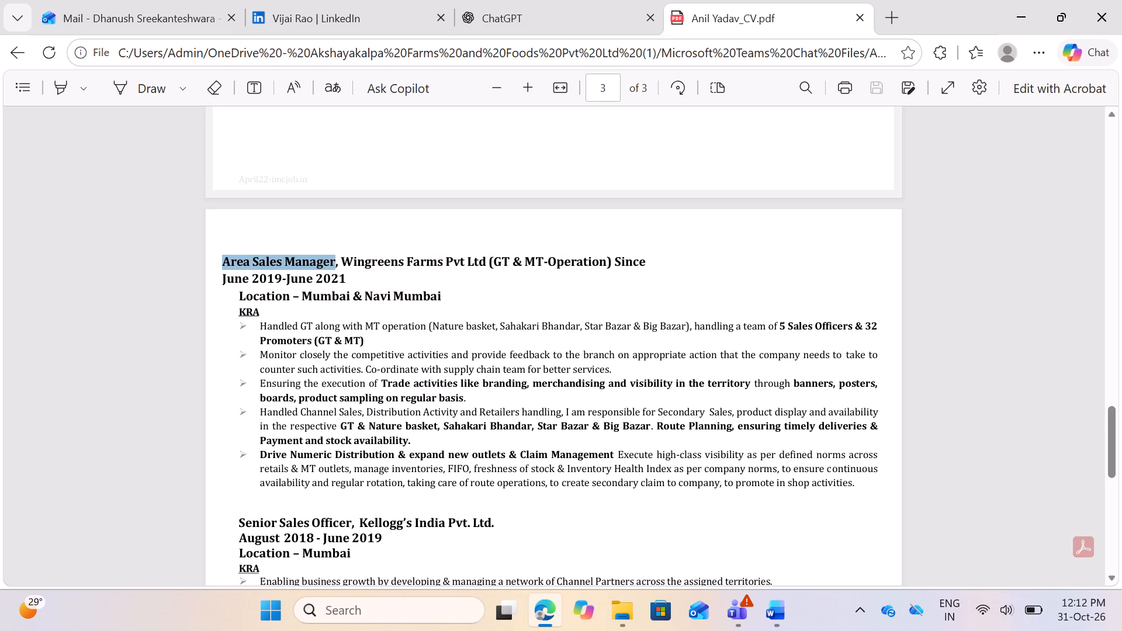
left_click_drag(330, 259, 332, 259)
key("ctrl+c")
key("alt+Tab")
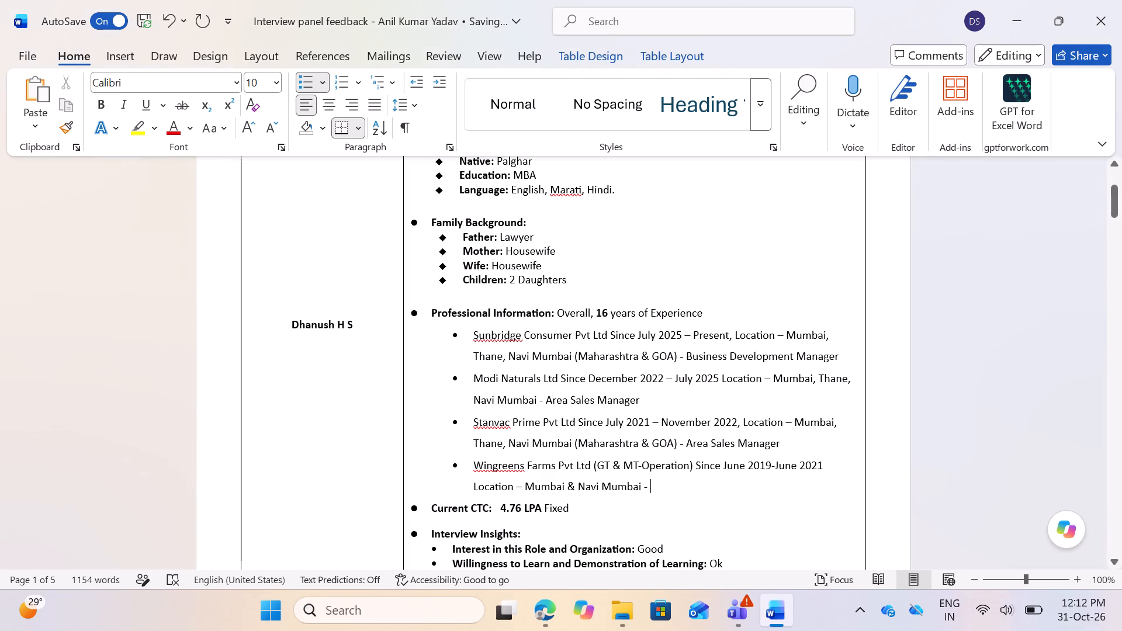
key("ctrl+v")
Add a fifth Professional Information bullet with "Kellogg's India Pvt. Ltd. August 2018 - June 2019 Location – Mumbai" copied from the CV.
scroll(648, 514, "down", 3)
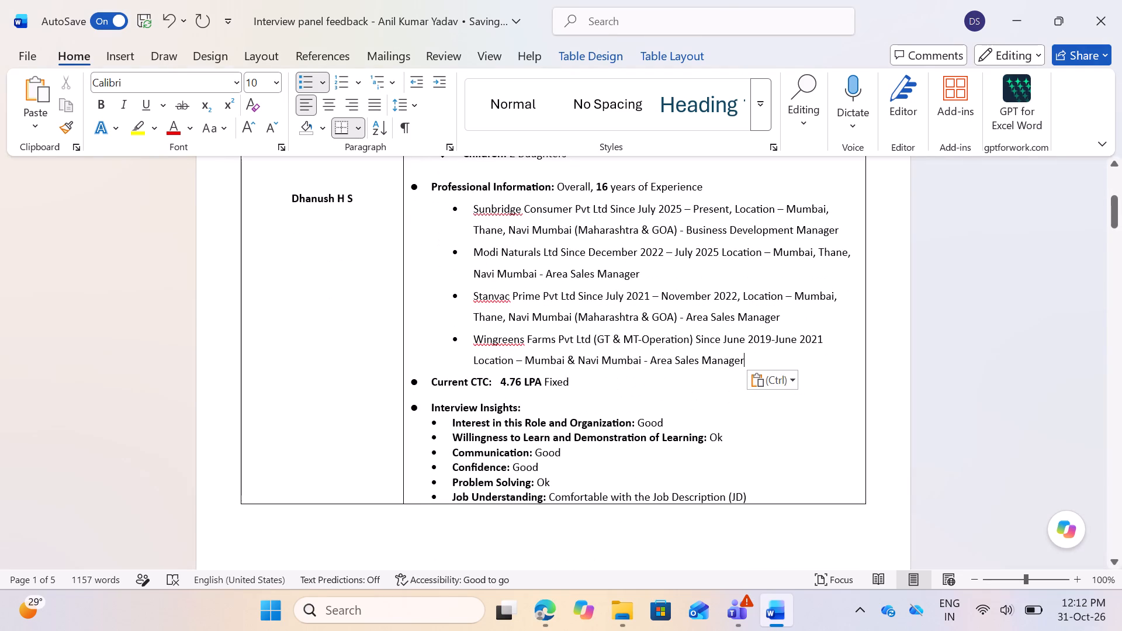
key("Return")
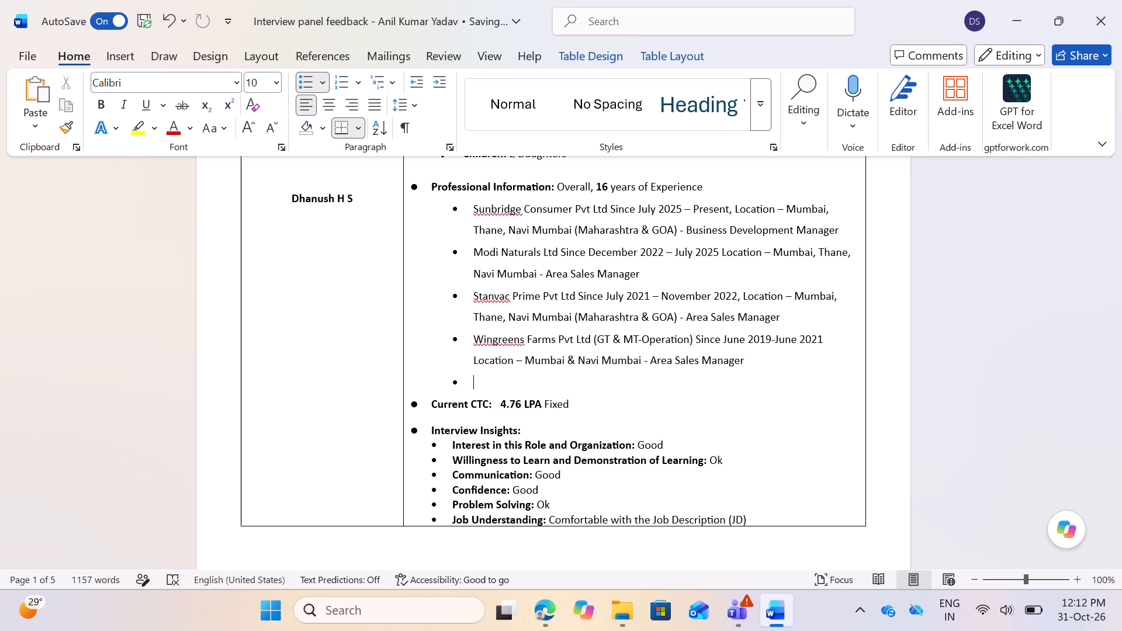
key("alt+Tab")
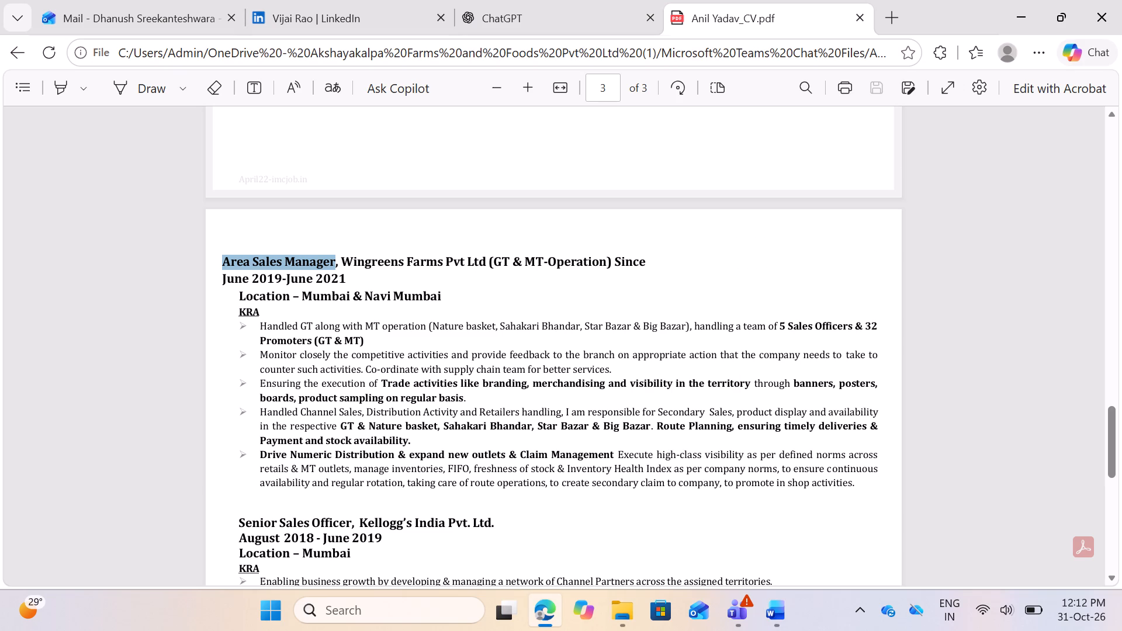
scroll(374, 382, "down", 2)
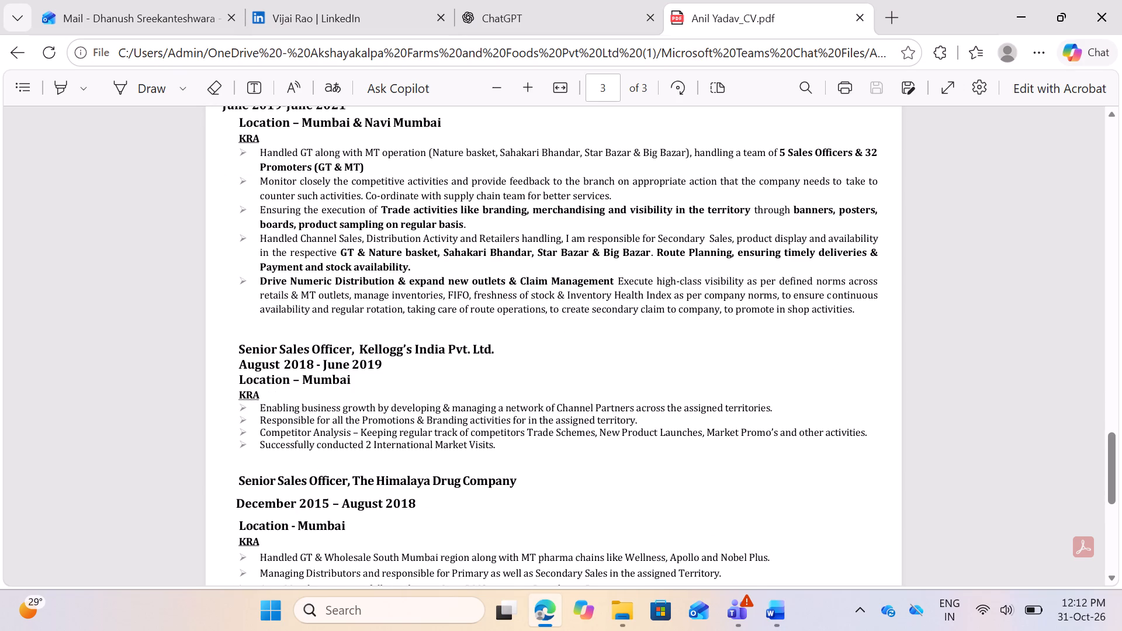
left_click_drag(359, 345, 358, 384)
key("ctrl+c")
key("alt+Tab")
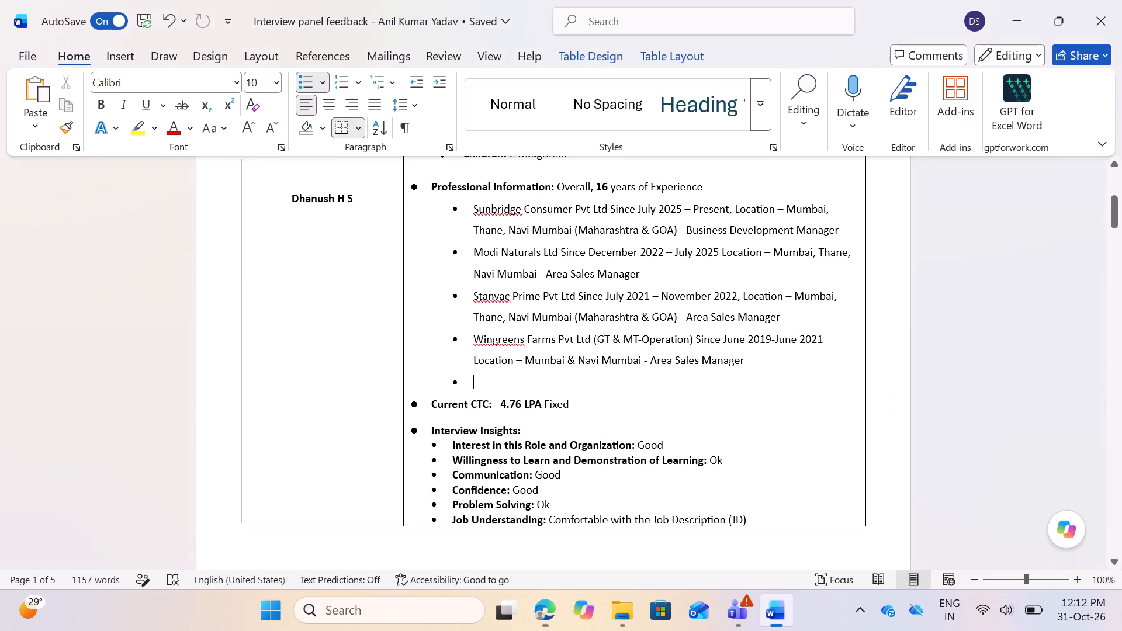
key("ctrl+v")
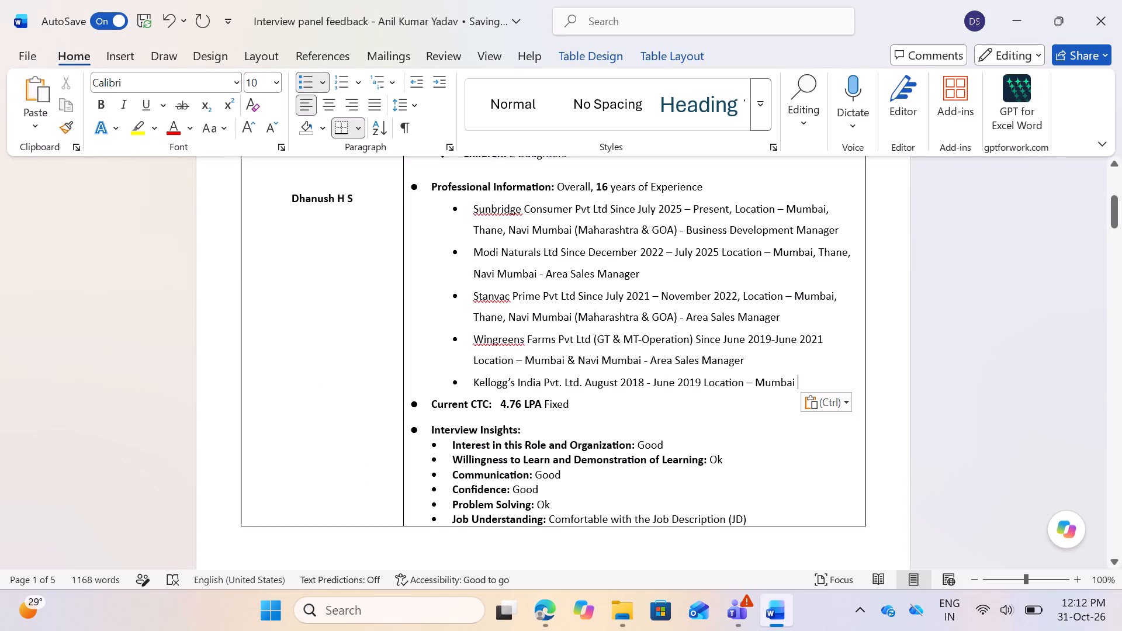
Append "- Senior Sales Officer", copied from the CV, to the Kellogg's India entry in the feedback document.
type("-")
key("space")
key("alt+Tab")
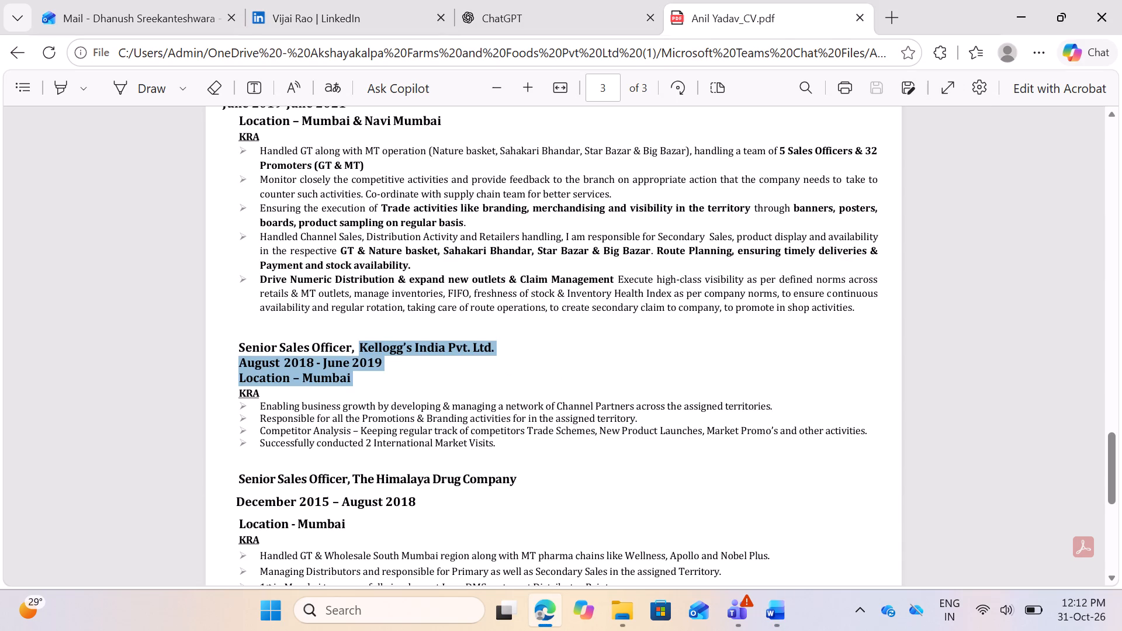
left_click_drag(239, 346, 349, 343)
key("ctrl+c")
key("alt+Tab")
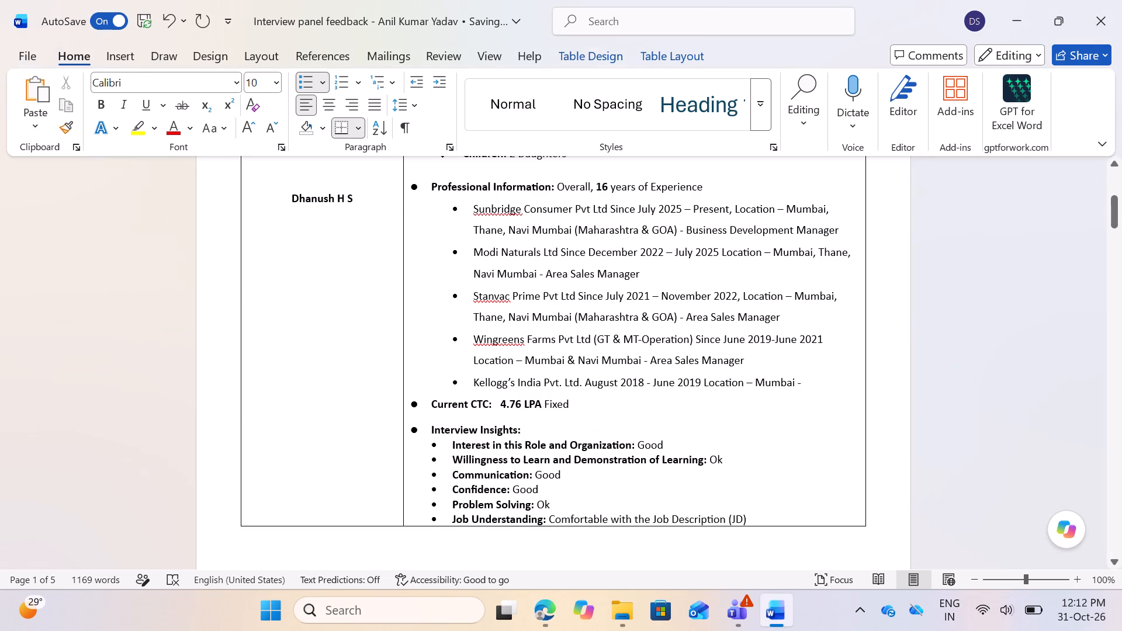
key("ctrl+v")
Add a sixth Professional Information bullet with "The Himalaya Drug Company December 2015 – August 2018 Location - Mumbai" copied from the CV.
key("Return")
key("alt+Tab")
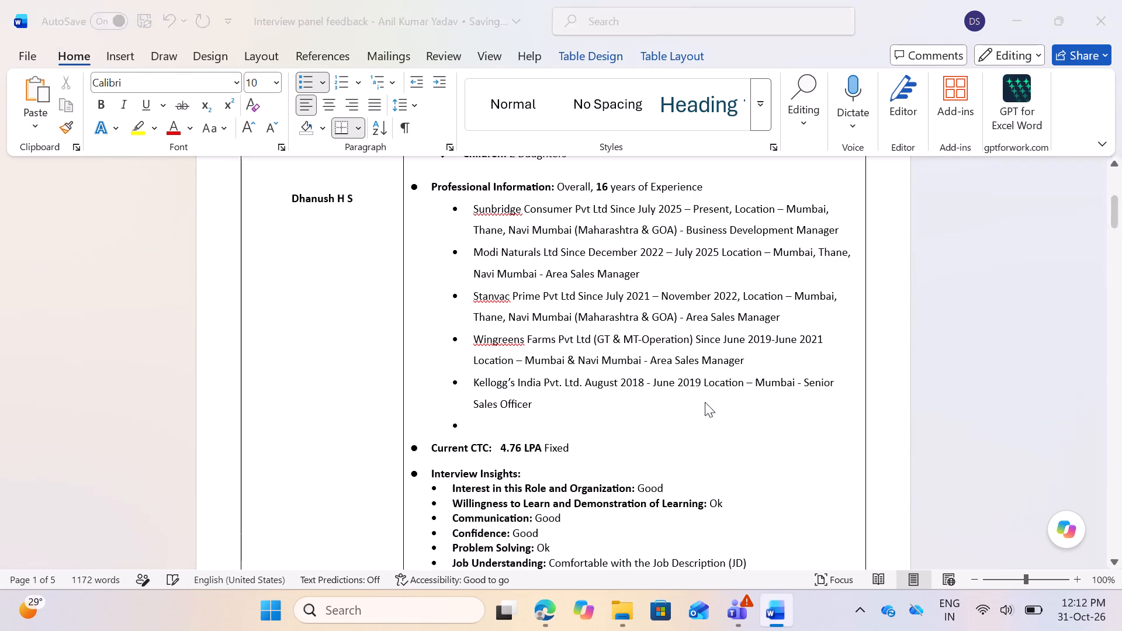
scroll(475, 434, "down", 1)
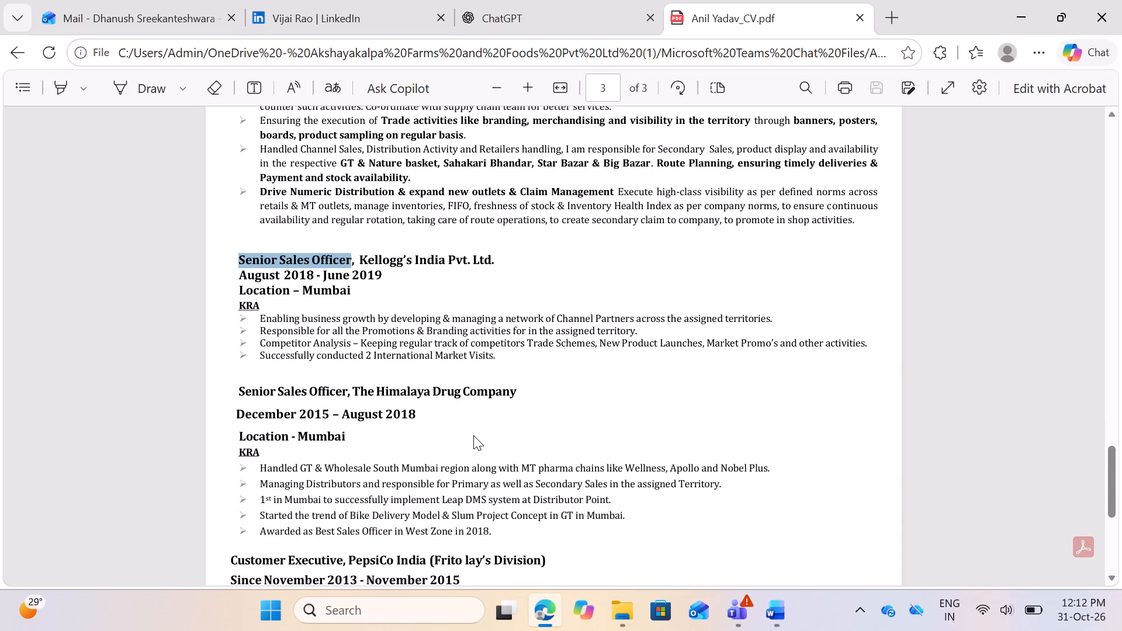
scroll(473, 435, "down", 2)
scroll(475, 435, "up", 2)
key("alt+Tab")
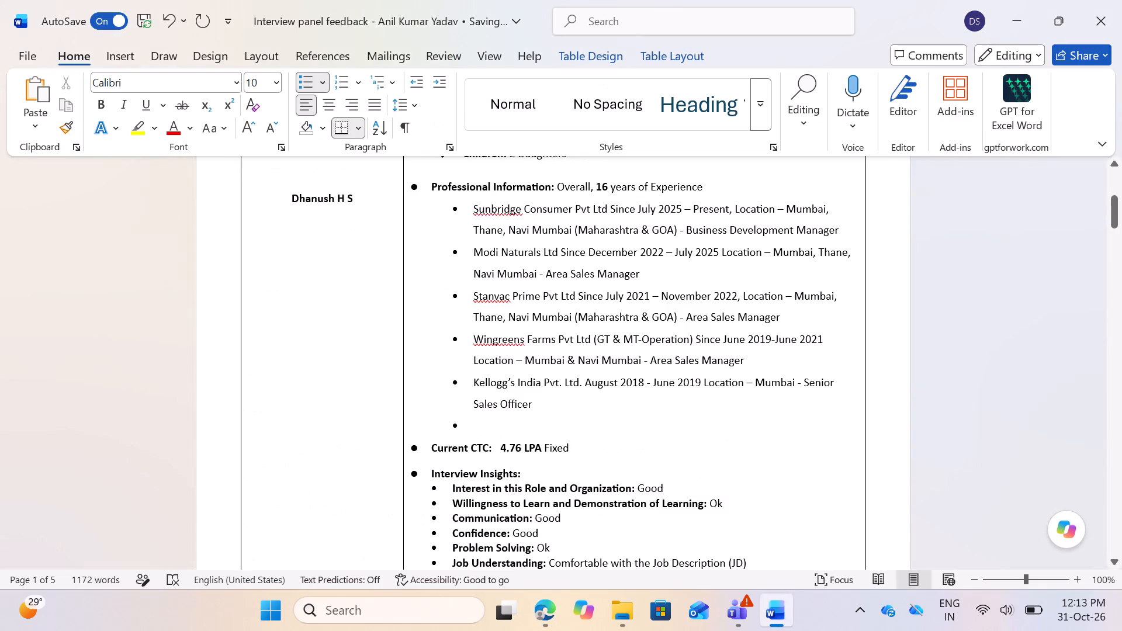
key("alt+Tab")
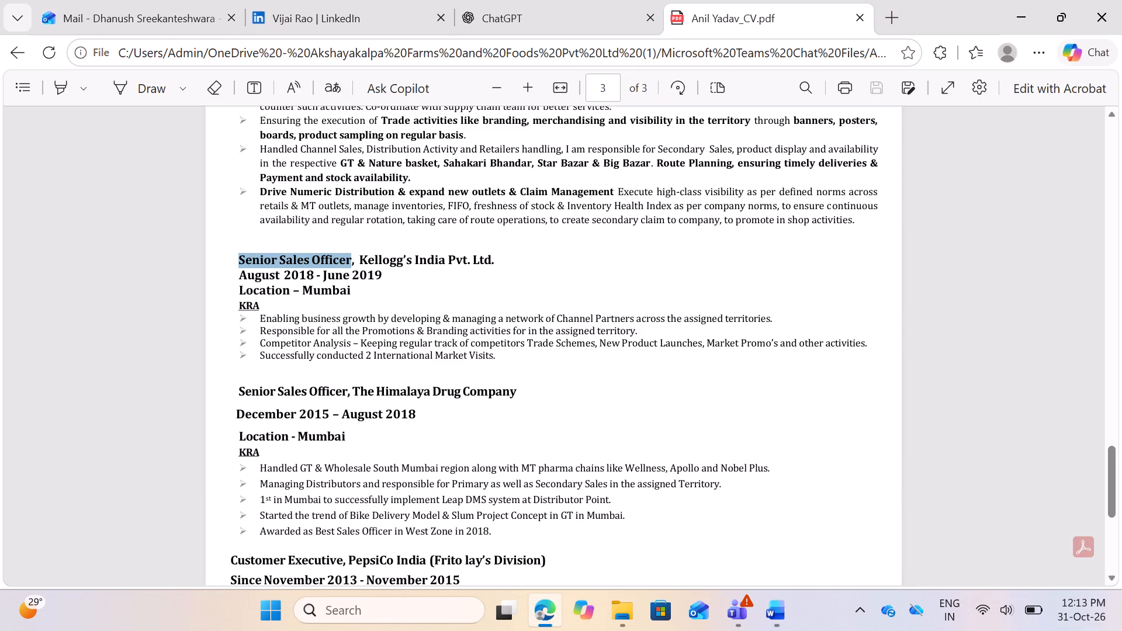
left_click_drag(353, 390, 375, 431)
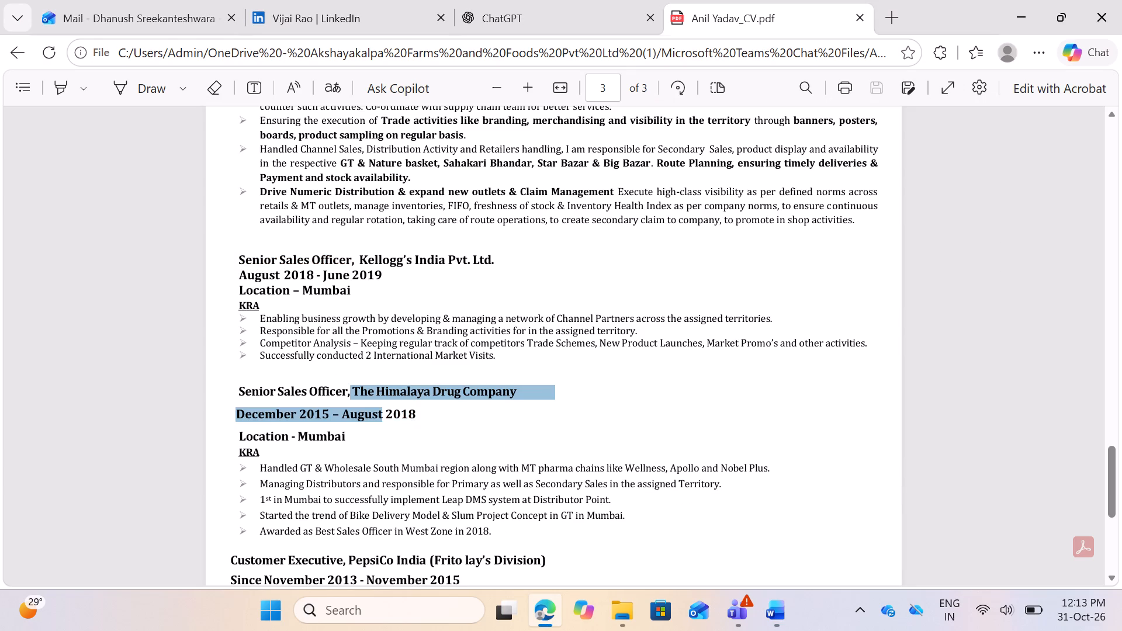
left_click_drag(375, 431, 351, 436)
key("ctrl+c")
key("alt+Tab")
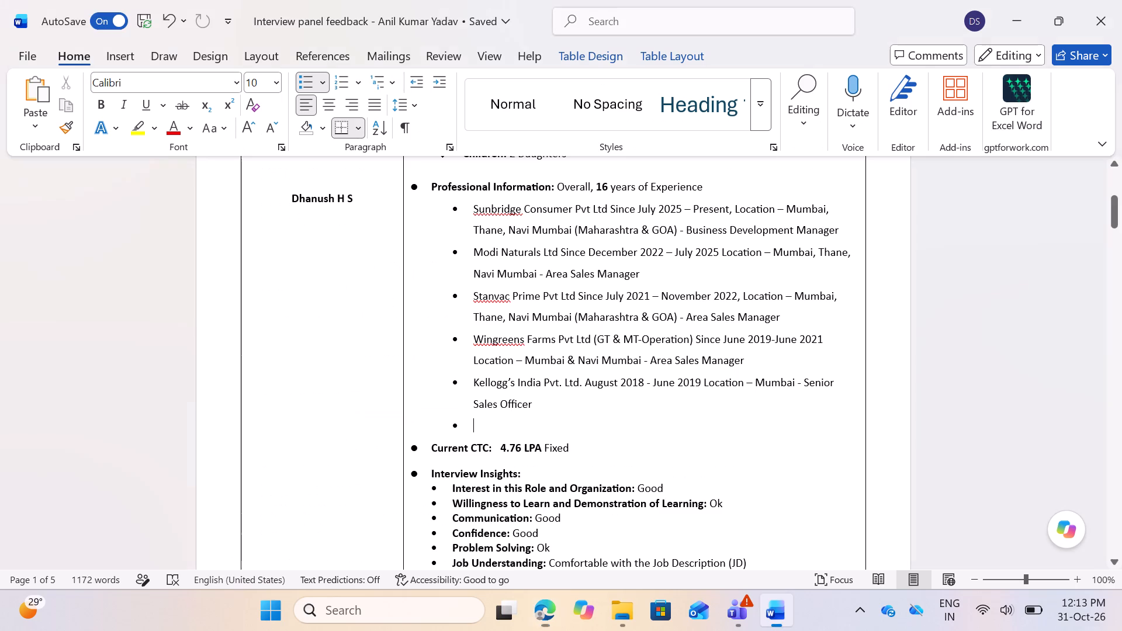
key("ctrl+v")
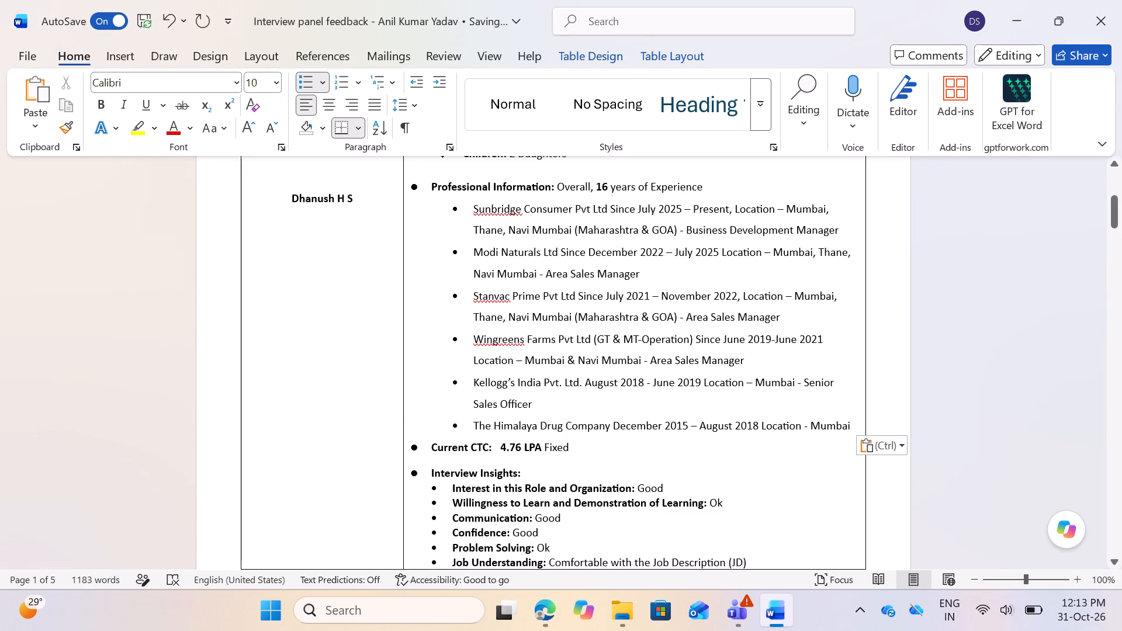
Append "- Senior Sales Officer", copied from the CV, to the Himalaya Drug Company entry in the feedback document.
key("minus")
key("alt+Tab")
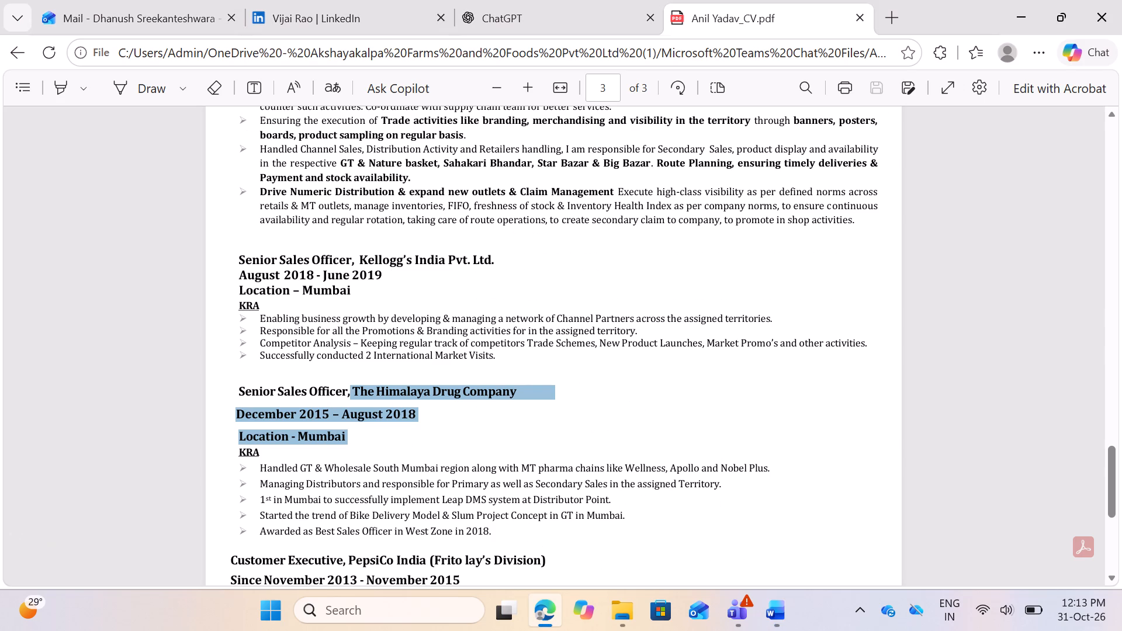
triple_click(293, 383)
left_click(298, 388)
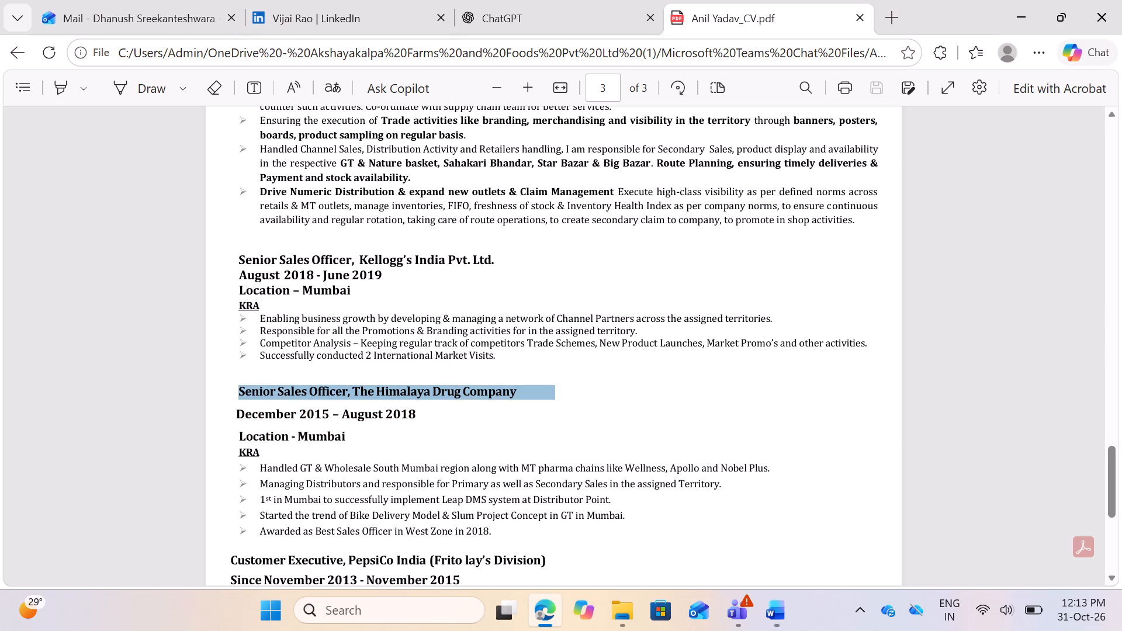
left_click_drag(237, 387, 347, 390)
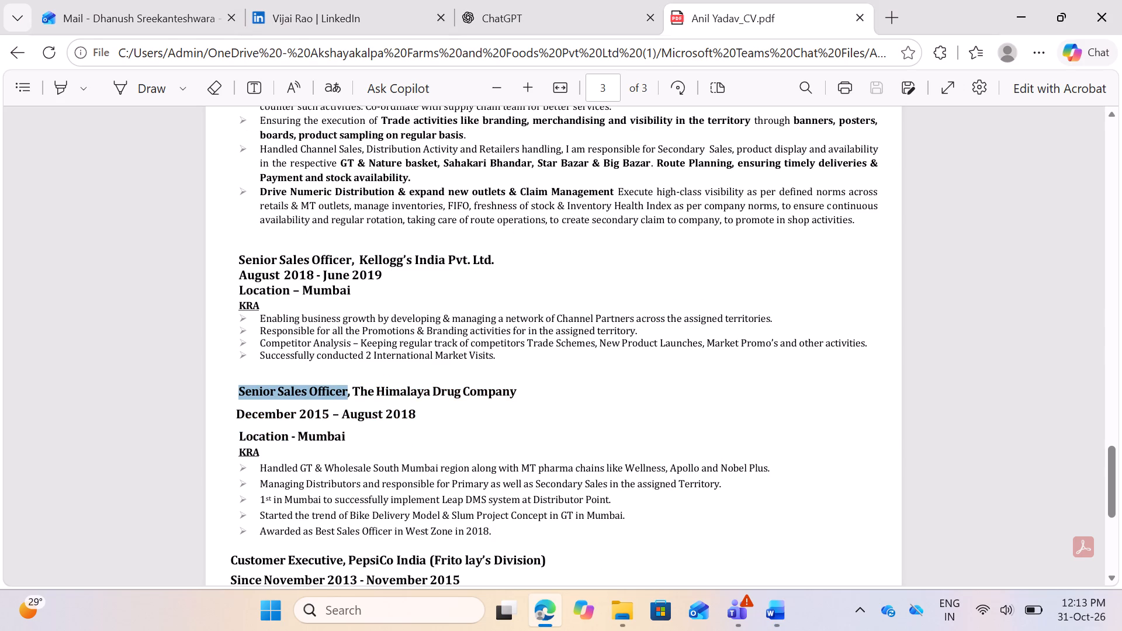
key("ctrl+c")
key("alt+Tab")
key("space")
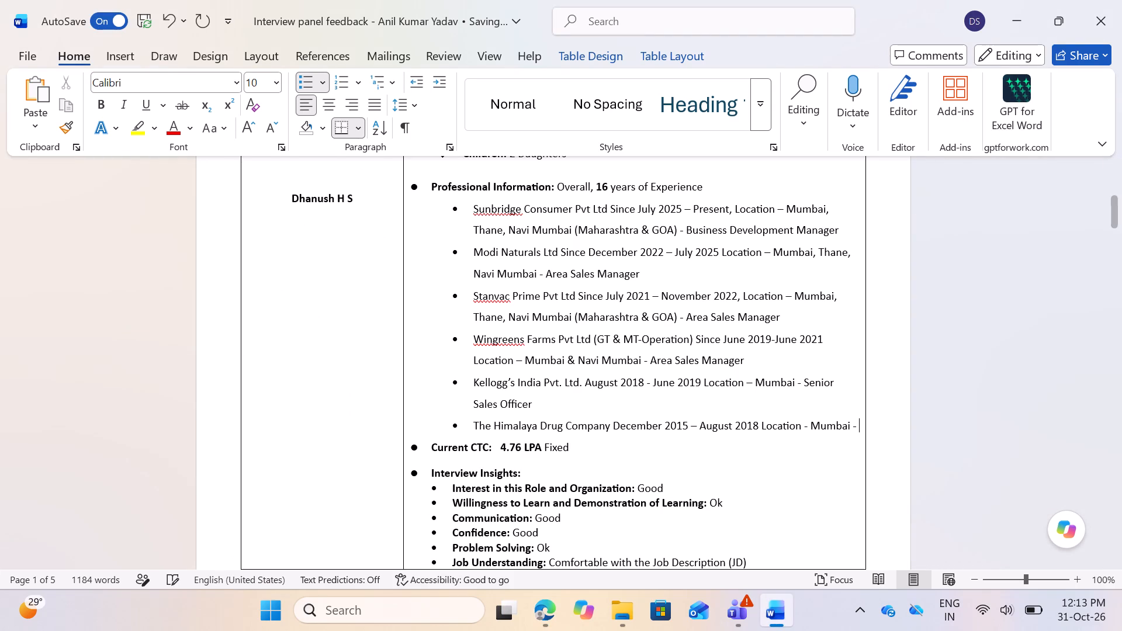
key("ctrl+v")
Add a seventh bullet with "PepsiCo India (Frito lay's Division) Since November 2013 - November 2015 Location – Mumbai" copied from the CV.
key("Return")
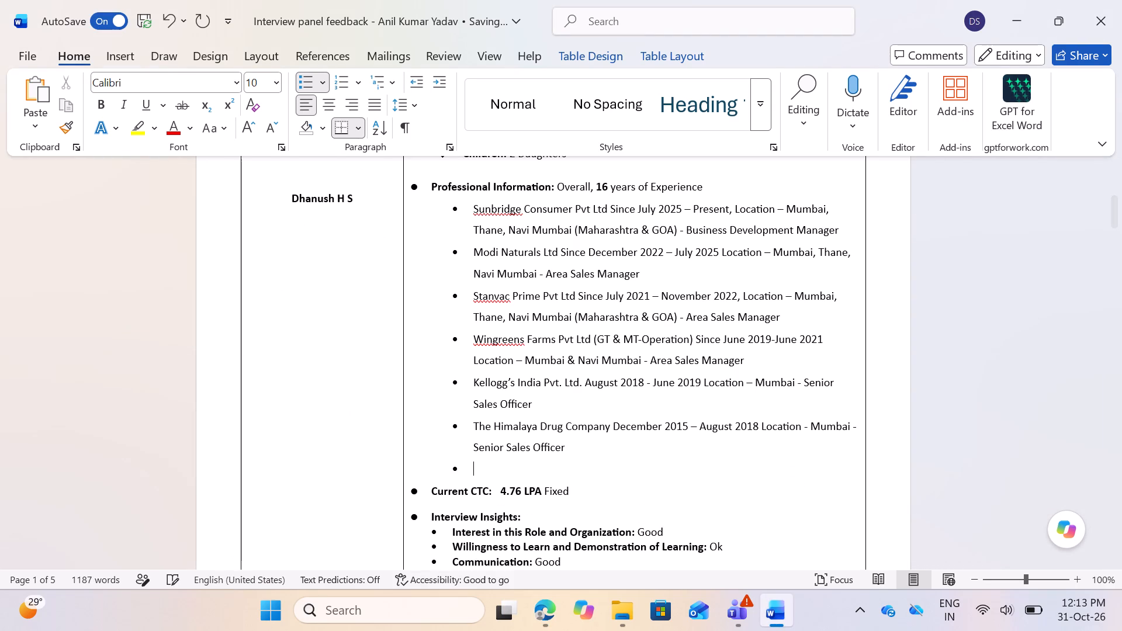
key("alt+Tab")
scroll(452, 366, "down", 3)
scroll(453, 367, "up", 1)
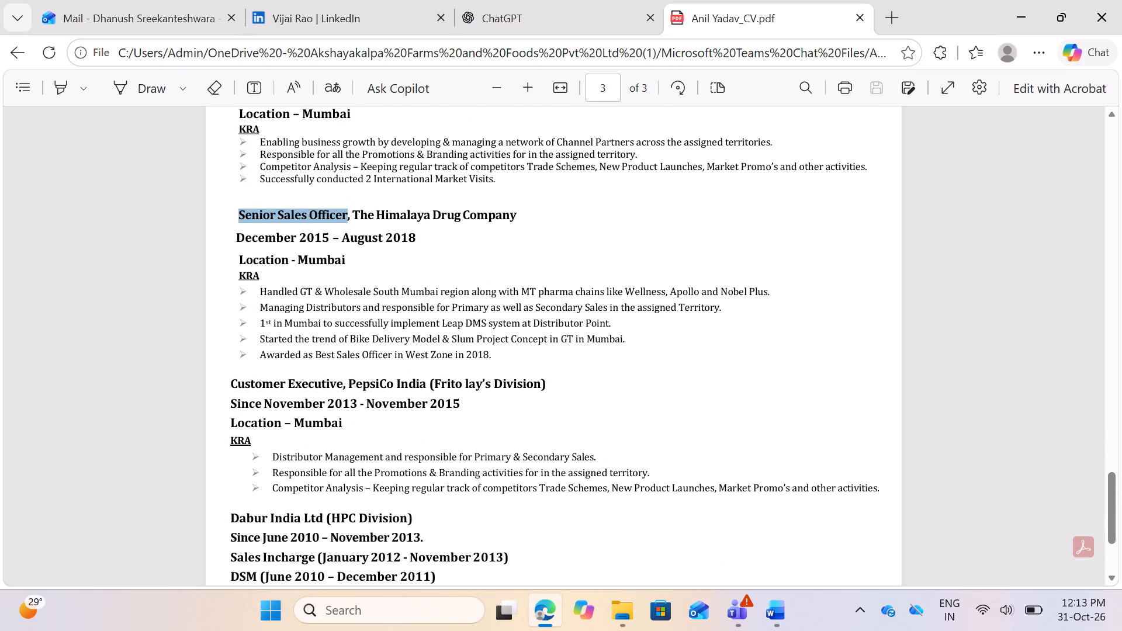
left_click_drag(351, 381, 342, 425)
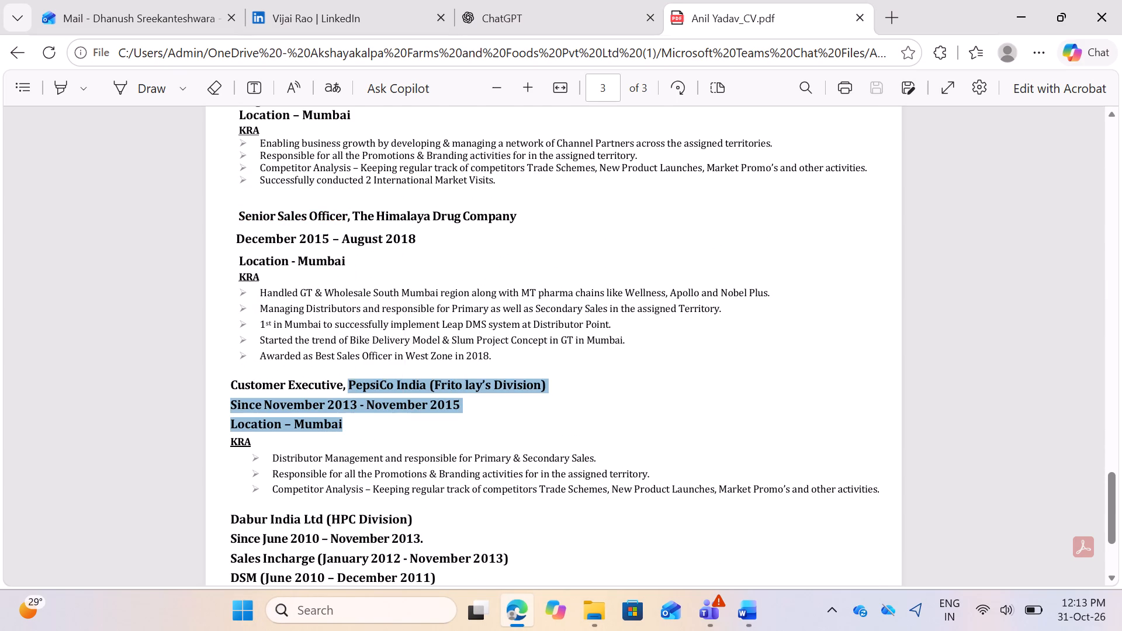
key("ctrl+c")
key("alt+Tab")
key("ctrl+v")
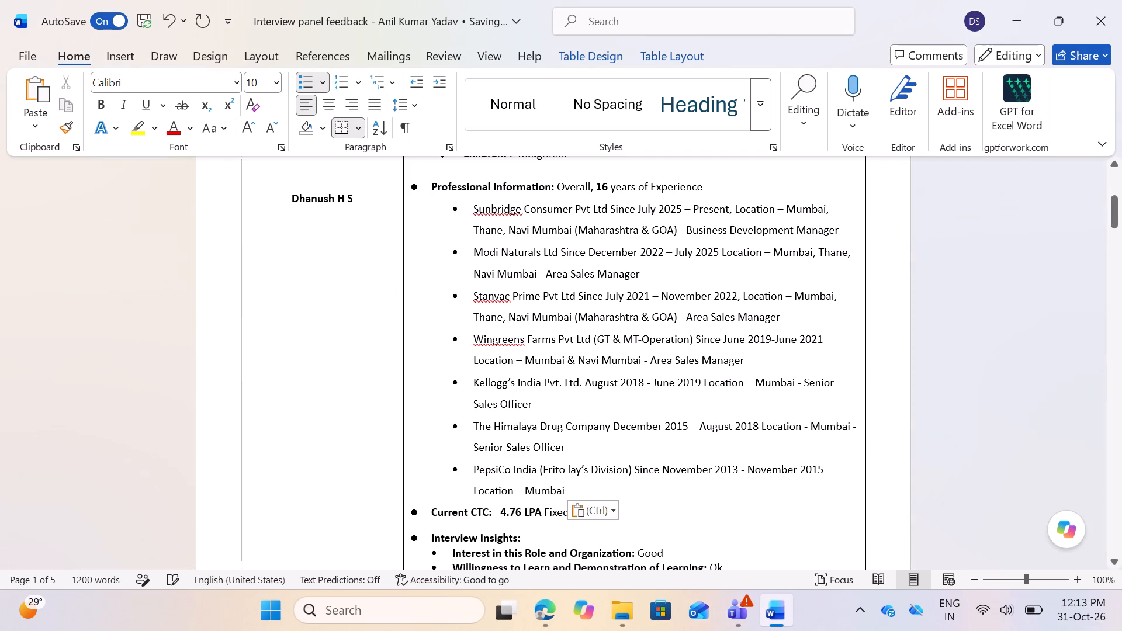
Append "- Customer Executive", copied from the CV, to the PepsiCo India entry in the feedback document.
key("space")
type("-")
key("space")
key("alt+Tab")
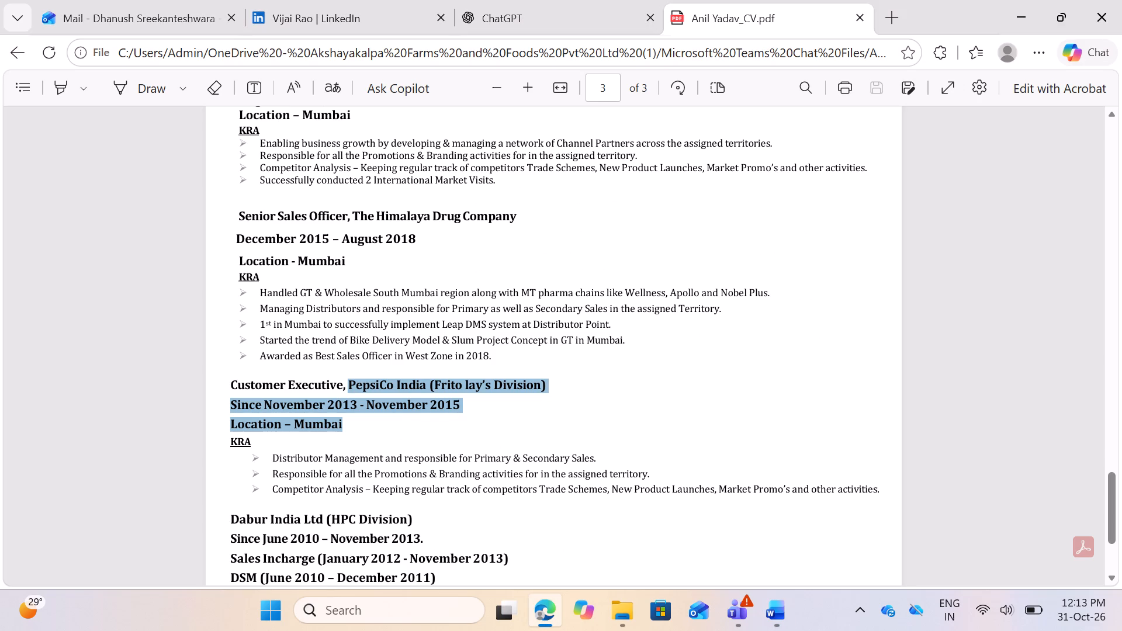
left_click_drag(231, 383, 337, 382)
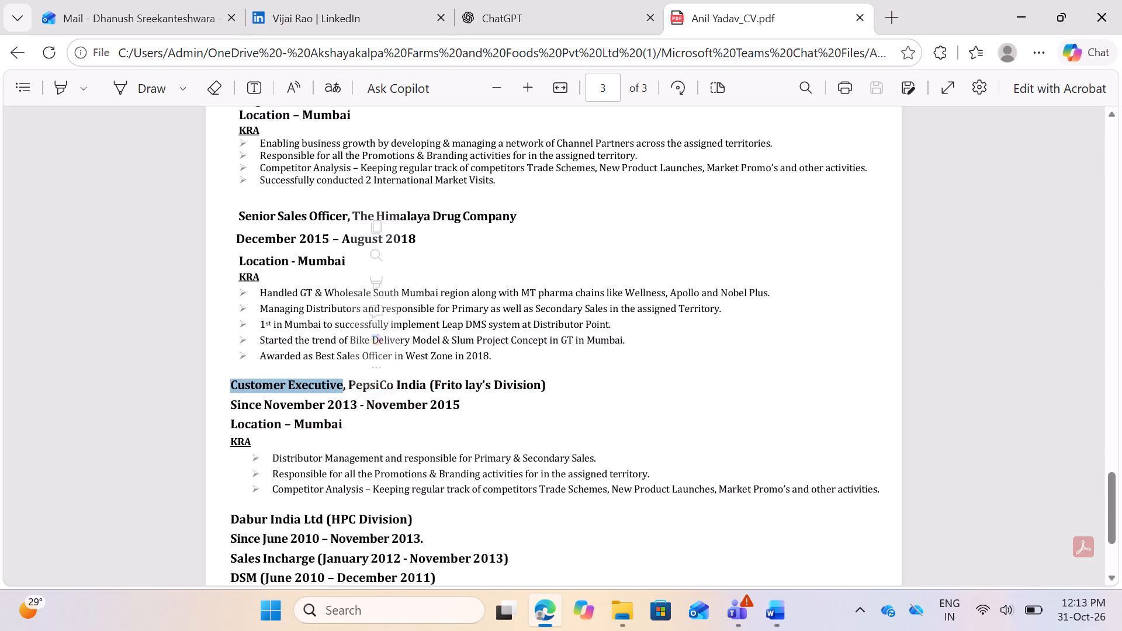
key("ctrl+c")
key("alt+Tab")
key("ctrl+v")
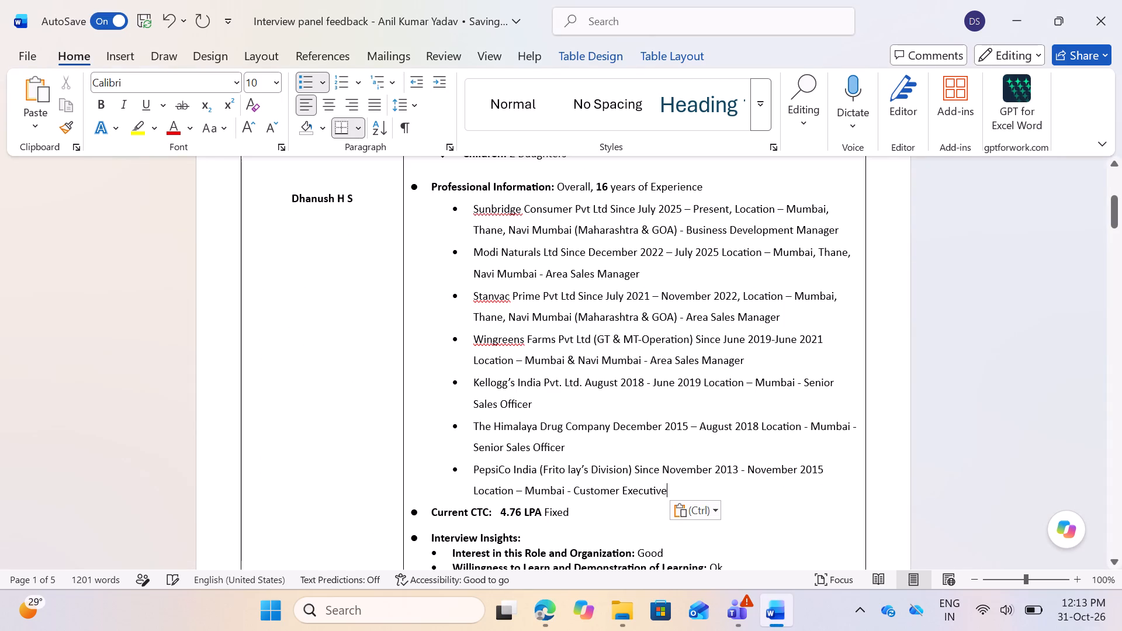
Add an eighth bullet with the CV's full Dabur India Ltd (HPC Division) heading: overall dates, Sales Incharge and DSM periods, and Location – Mumbai.
key("Return")
key("alt+Tab")
scroll(435, 428, "down", 3)
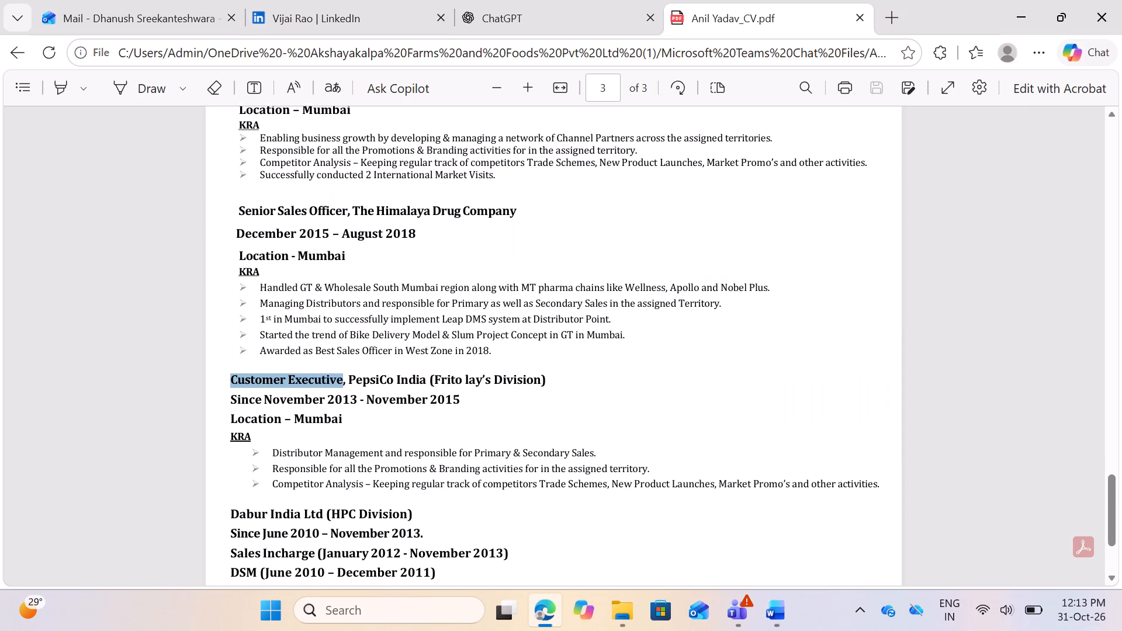
scroll(457, 383, "down", 3)
left_click_drag(230, 342, 403, 367)
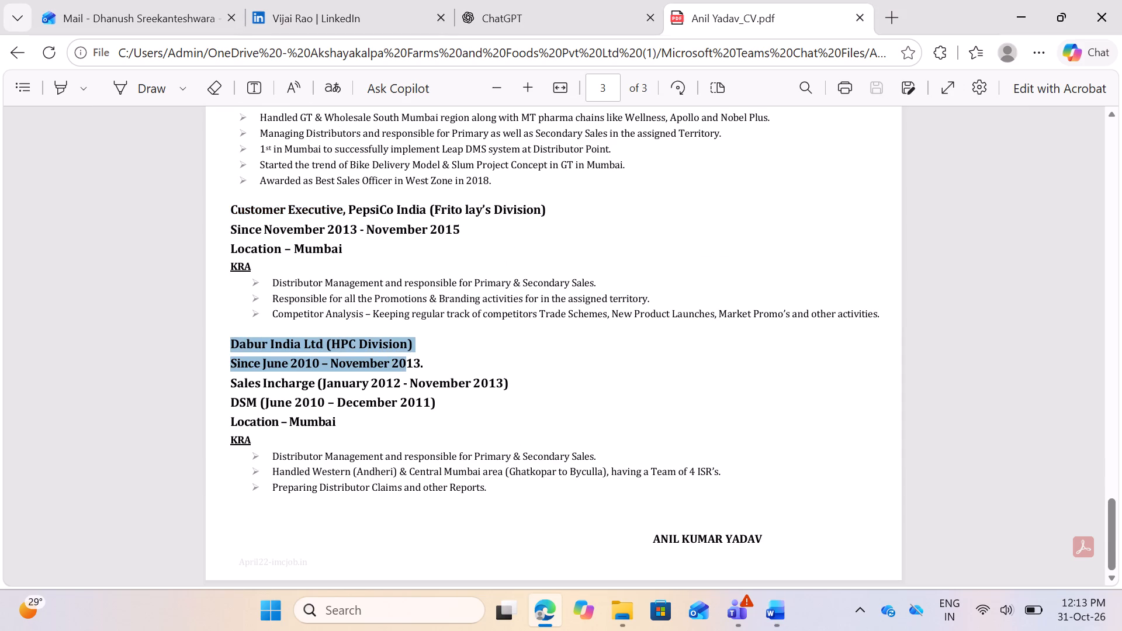
left_click_drag(403, 367, 405, 370)
left_click_drag(405, 370, 360, 425)
key("ctrl+c")
key("alt+Tab")
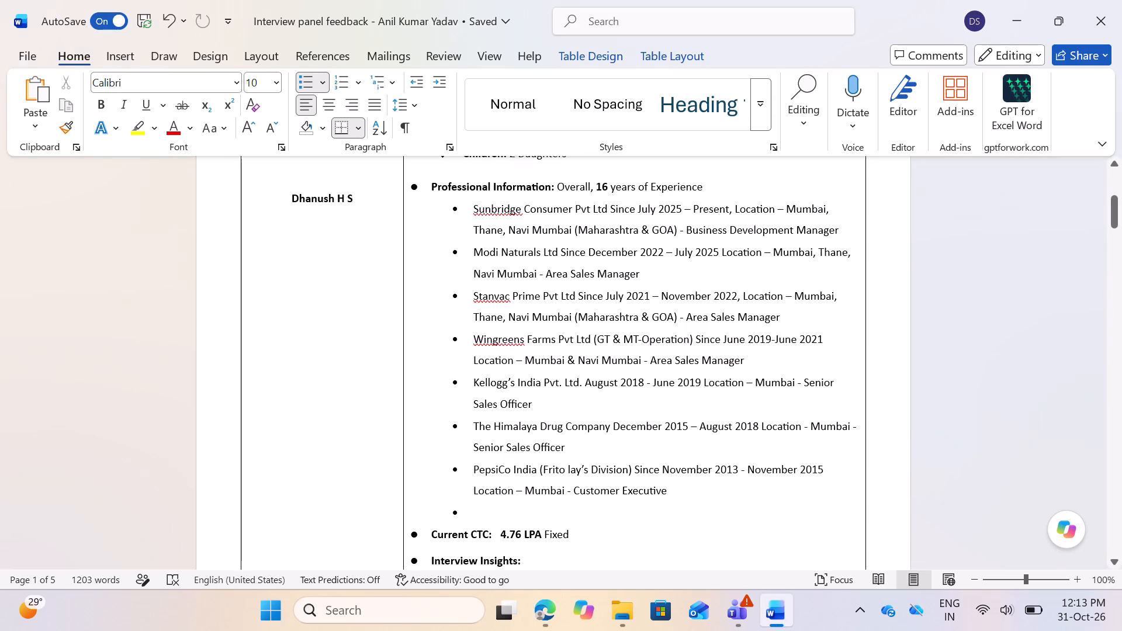
key("ctrl+v")
Place the text cursor in the Current CTC value below the employment history in the feedback document.
scroll(654, 472, "down", 2)
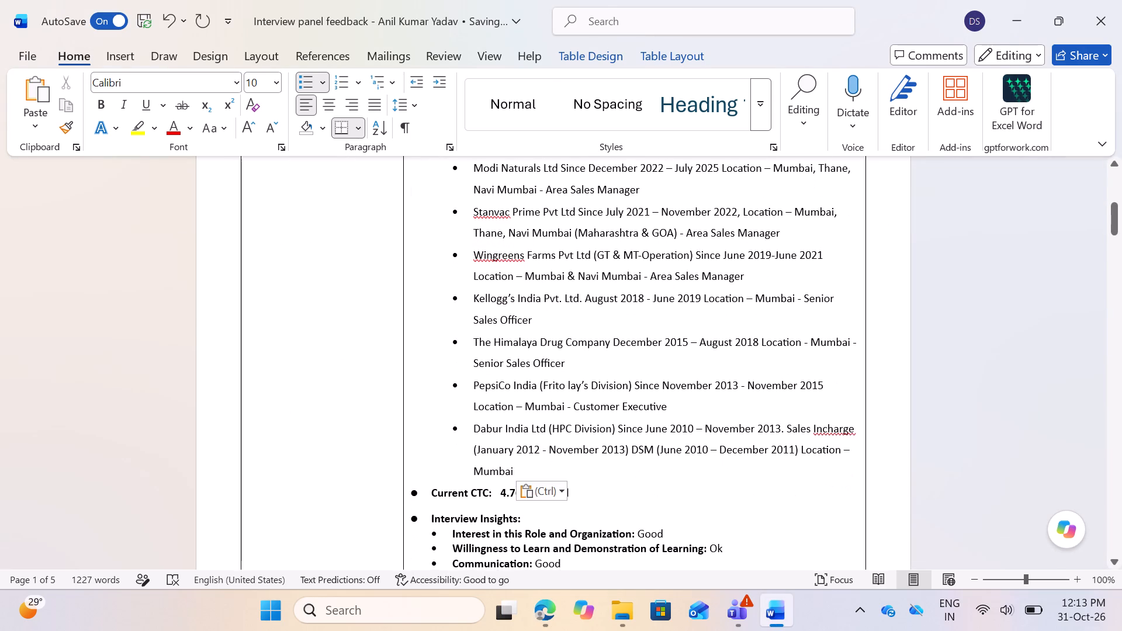
scroll(673, 388, "up", 5)
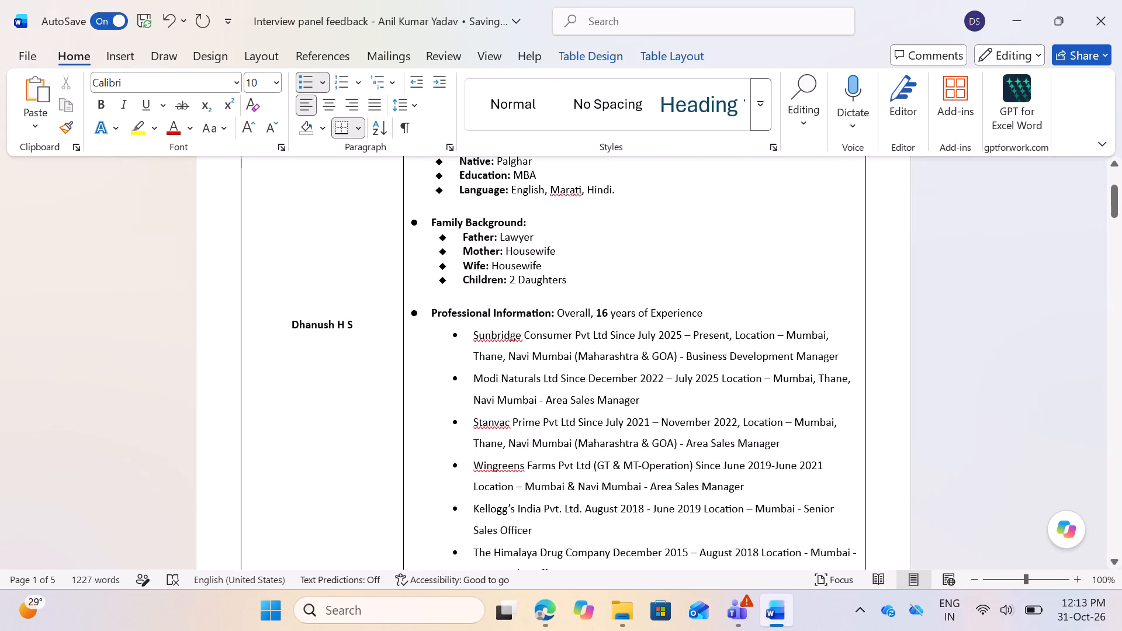
scroll(673, 388, "down", 8)
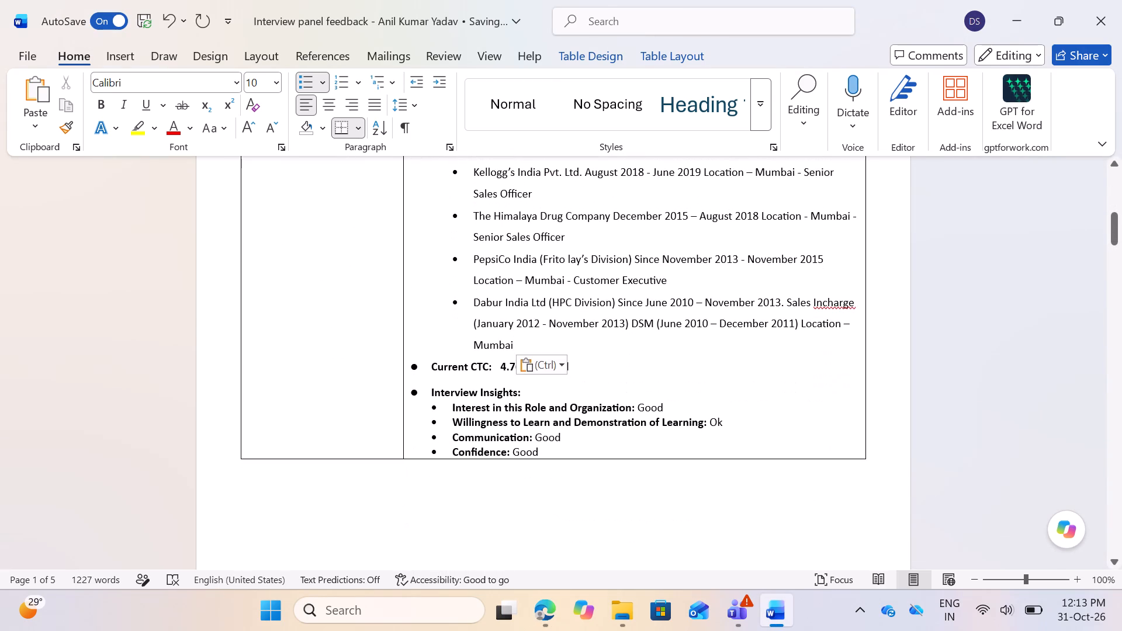
scroll(669, 389, "down", 2)
left_click(660, 299)
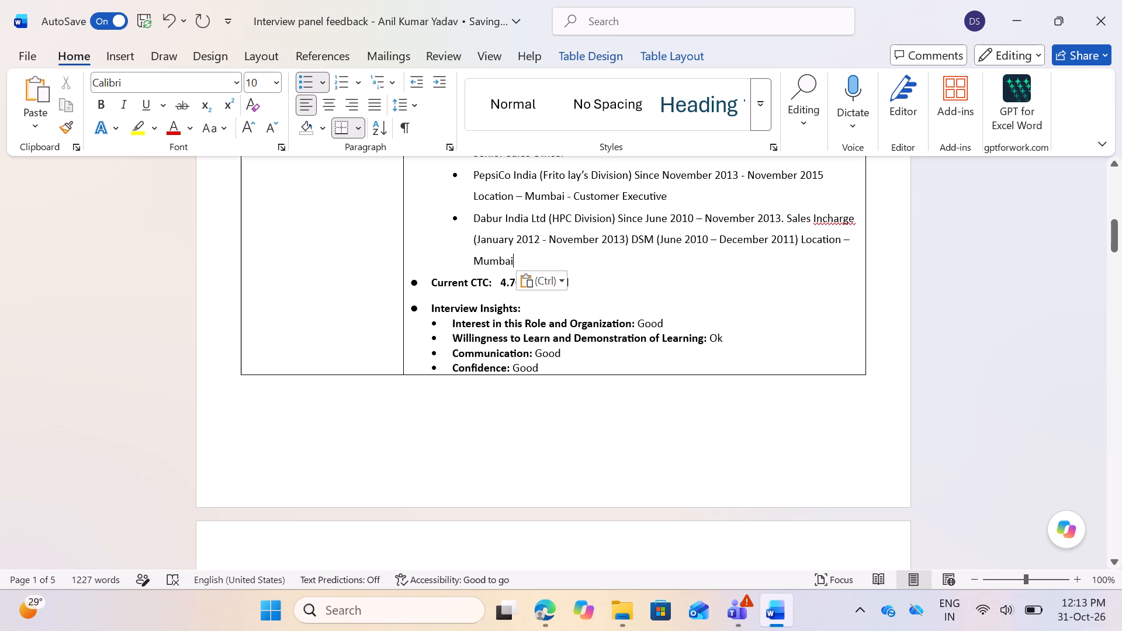
left_click(509, 279)
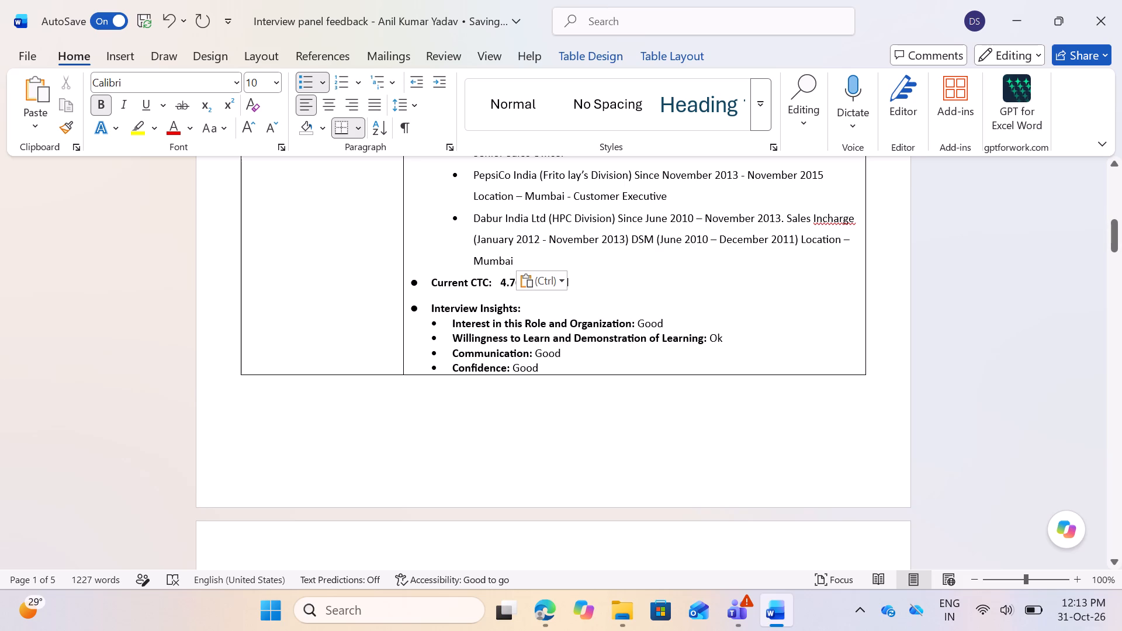
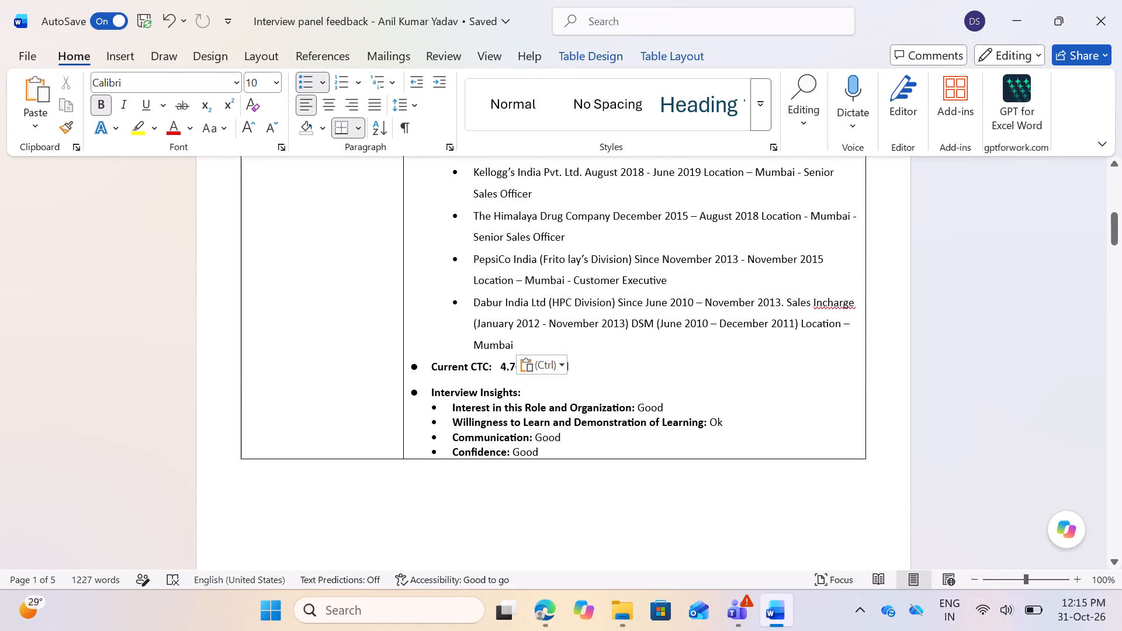
Replace the Current CTC figure with 17, keeping the LPA Fixed wording after it.
key("BackSpace")
key("BackSpace")
key("1")
key("Right")
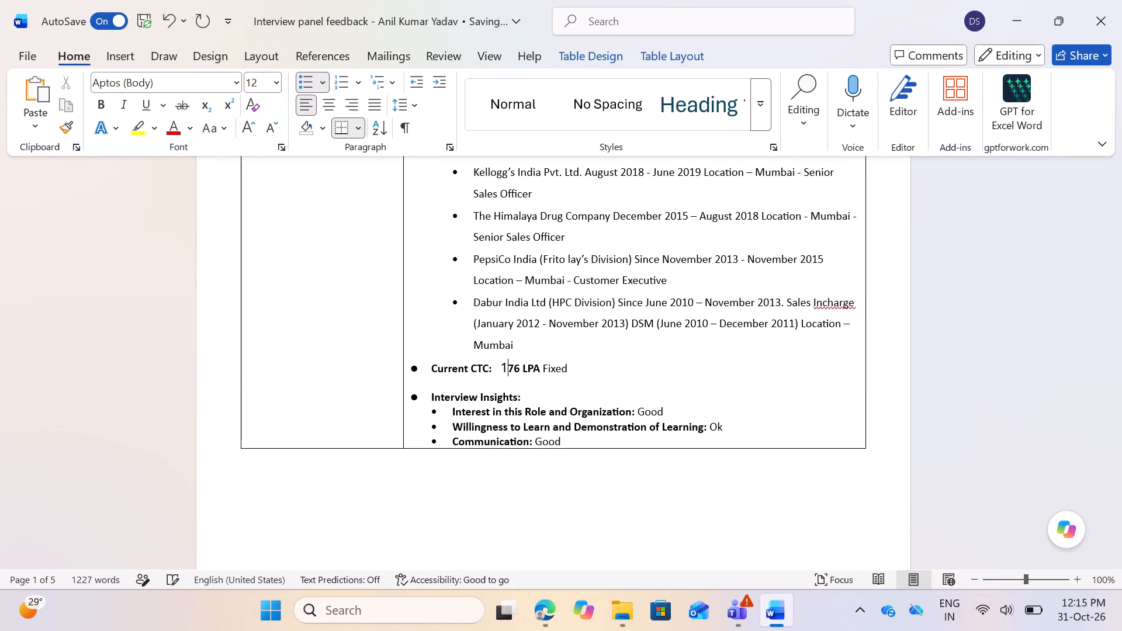
key("Right")
key("BackSpace")
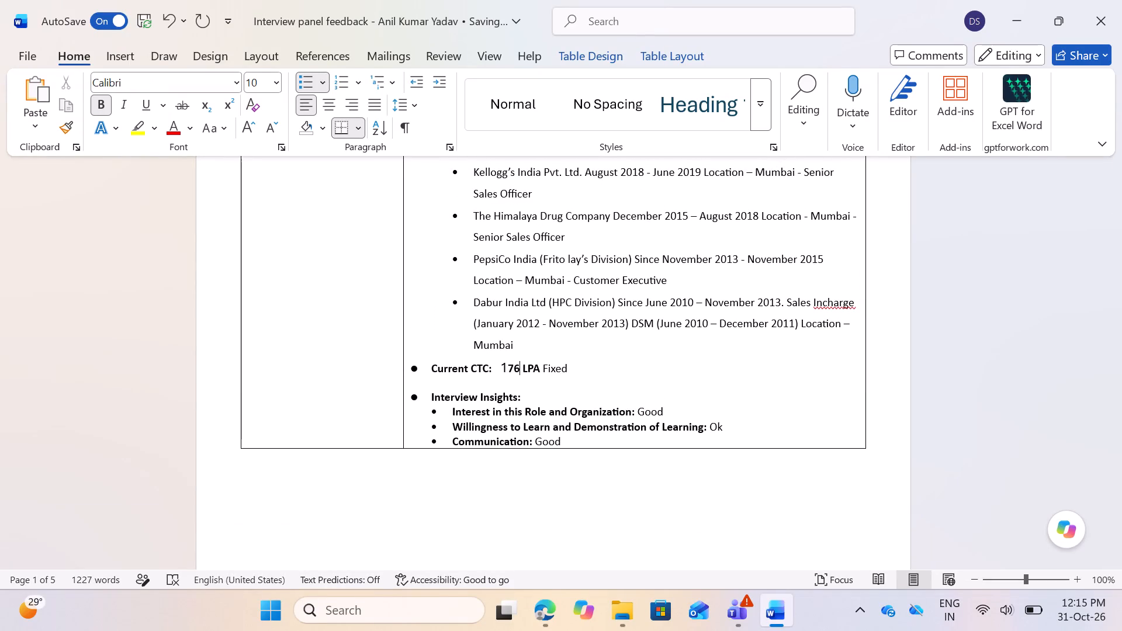
key("BackSpace")
key("BackSpace")
key("1")
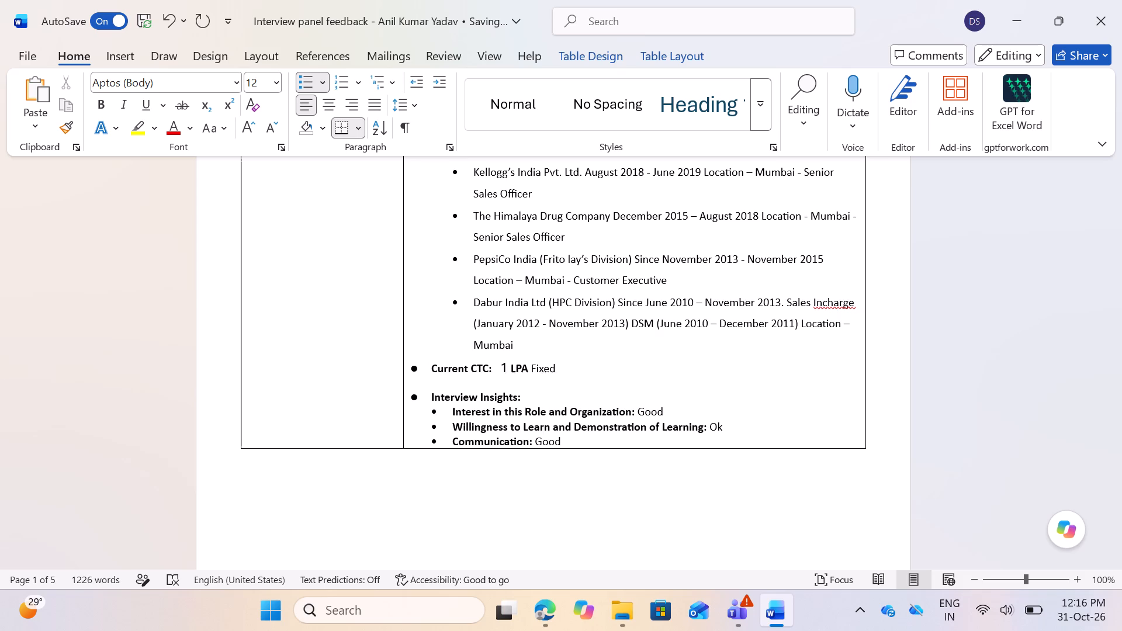
key("BackSpace")
key("Right")
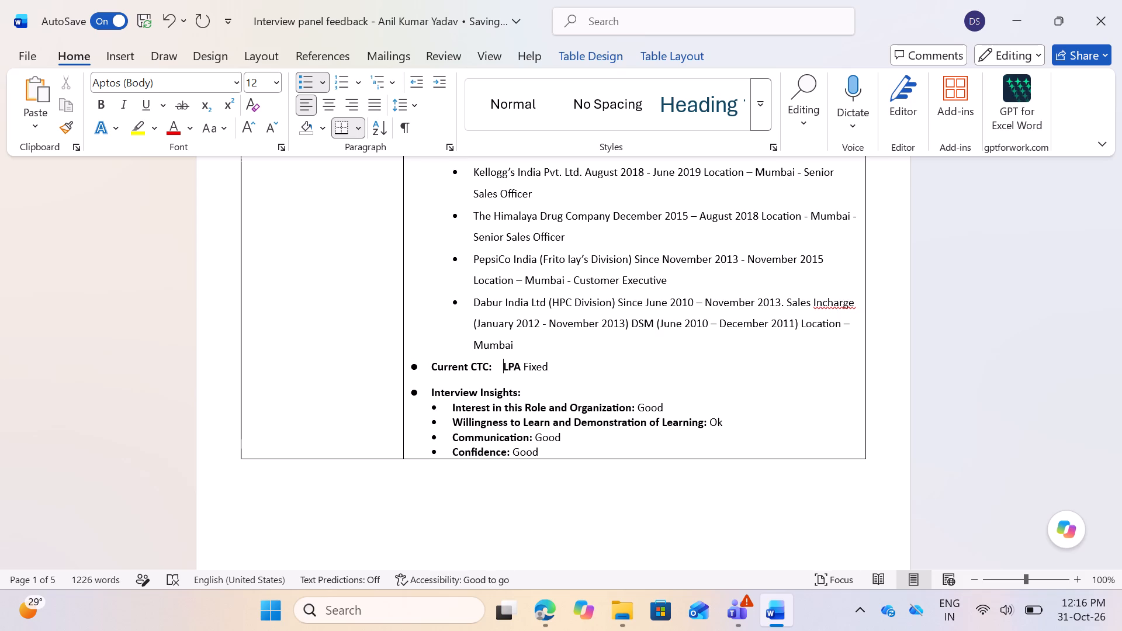
key("1")
key("7")
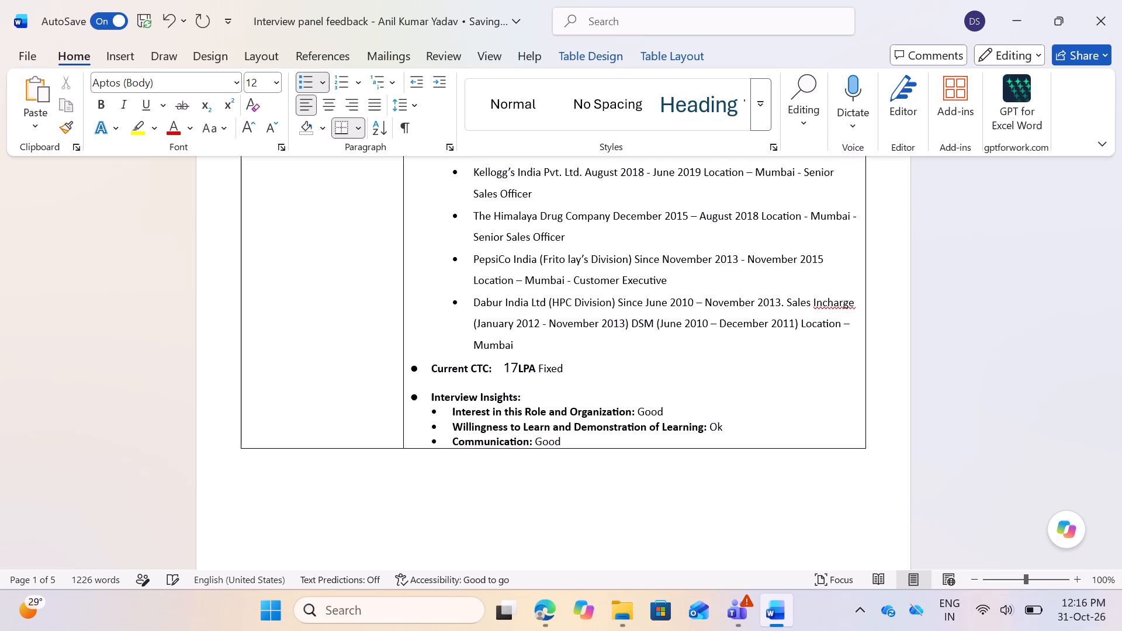
Copy the bold Calibri 10 formatting of "LPA" onto the 17 in the Current CTC line with Format Painter.
left_click(505, 367)
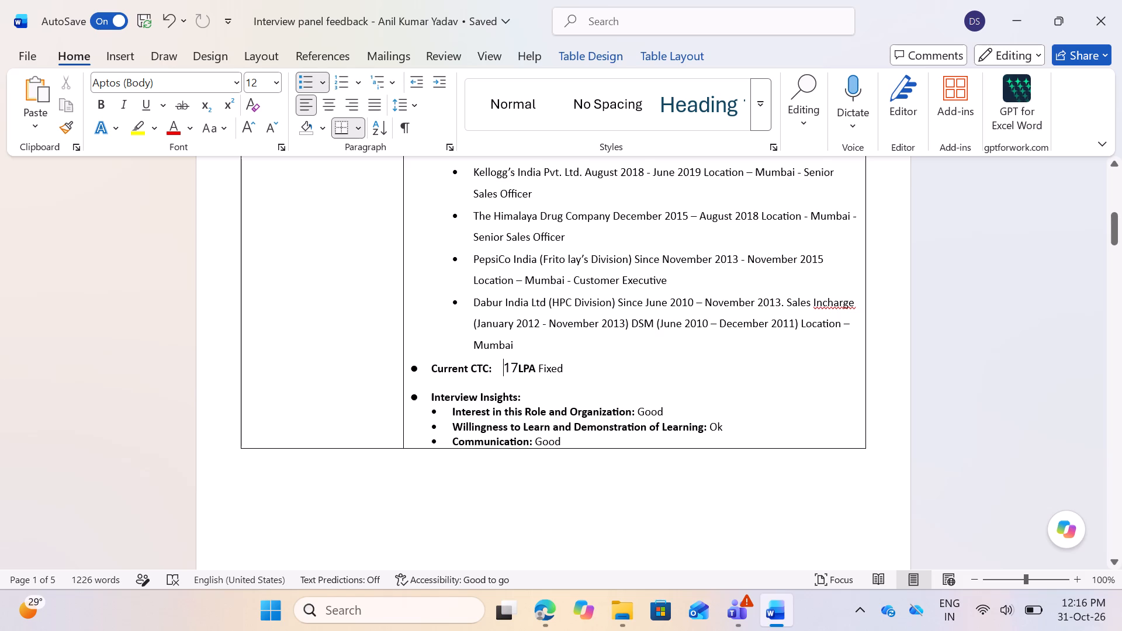
left_click_drag(519, 369, 533, 369)
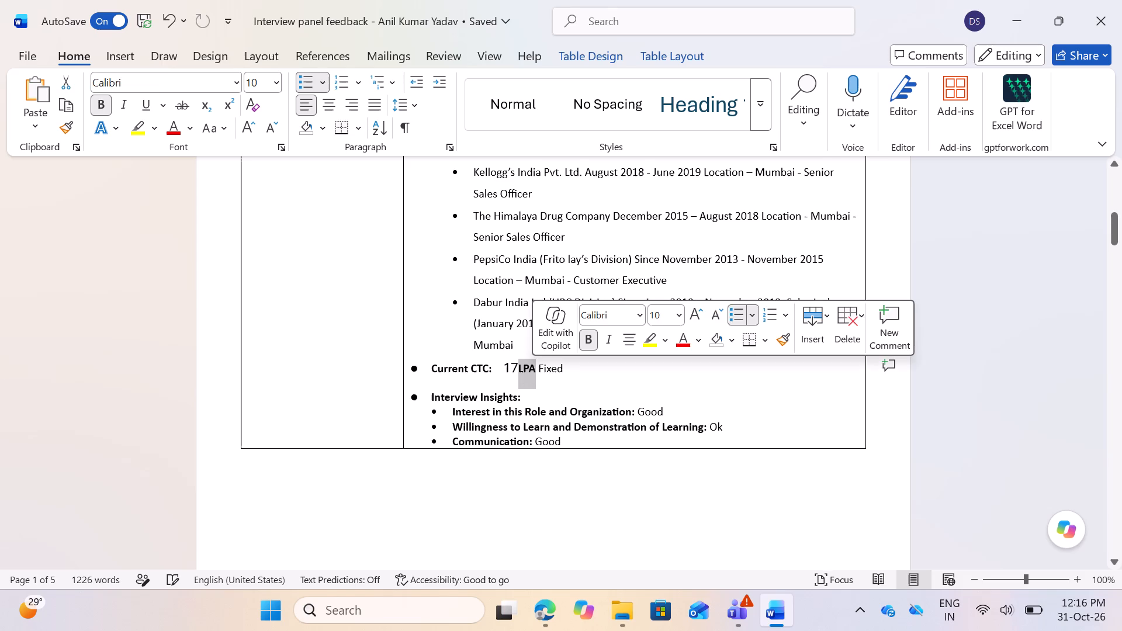
left_click(64, 131)
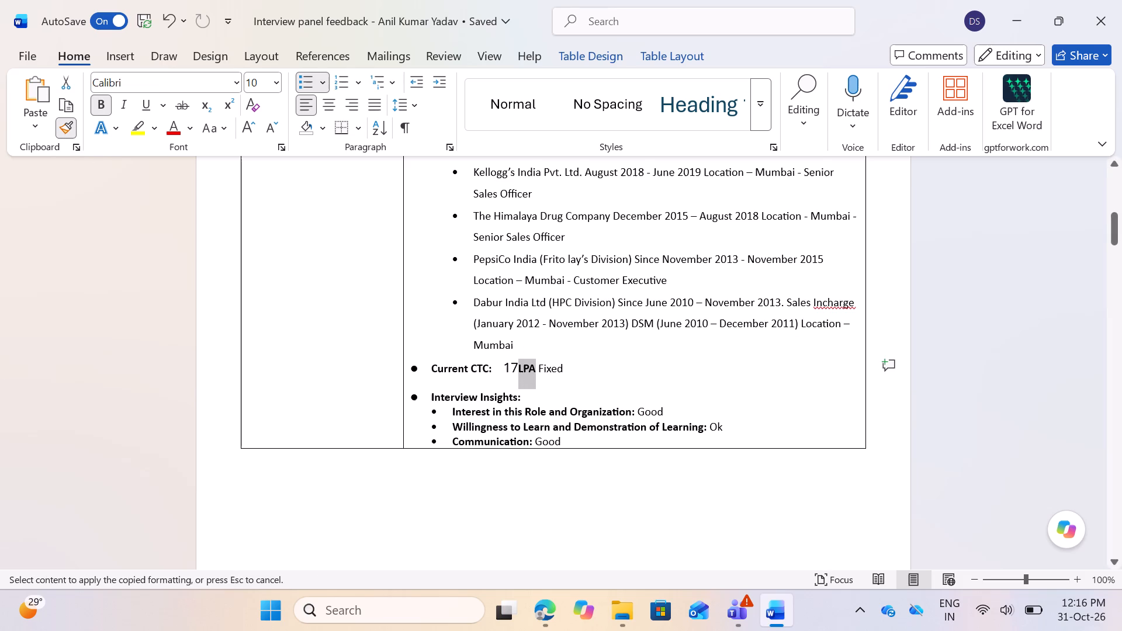
left_click_drag(505, 369, 517, 369)
left_click(581, 376)
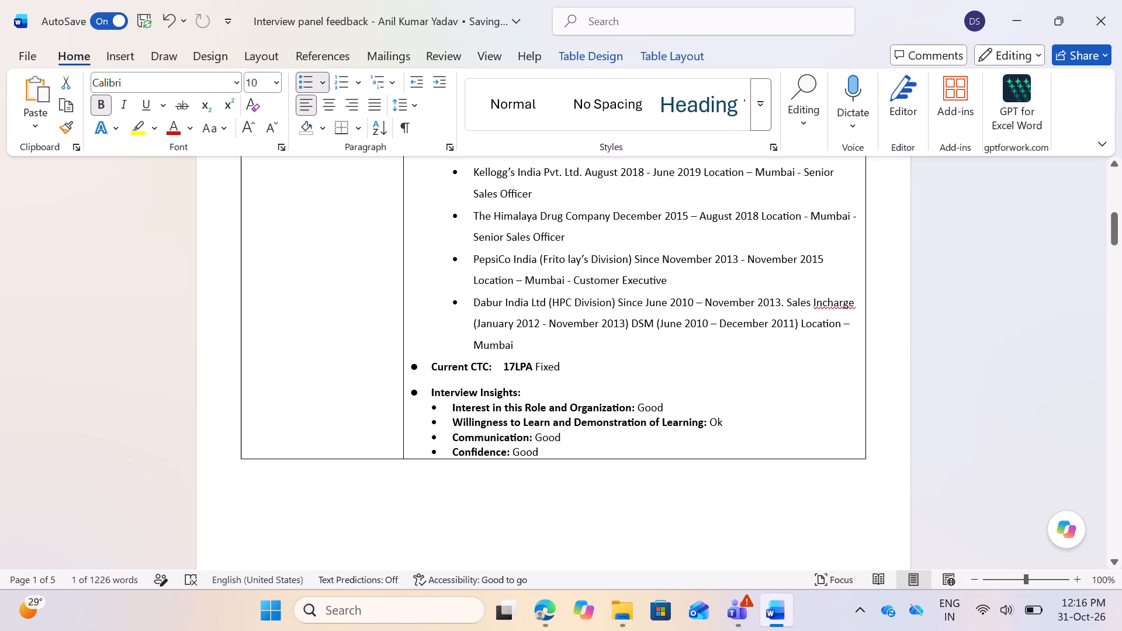
Add a full stop after "Mumbai" at the end of the Dabur India Ltd bullet.
left_click(562, 367)
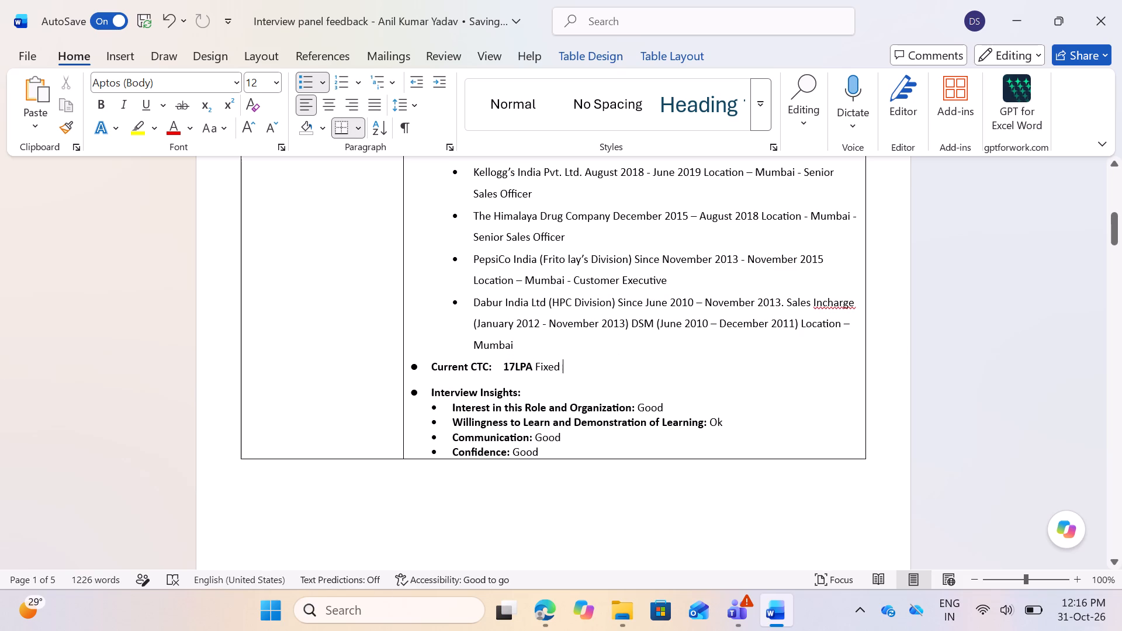
left_click(559, 366)
left_click(527, 346)
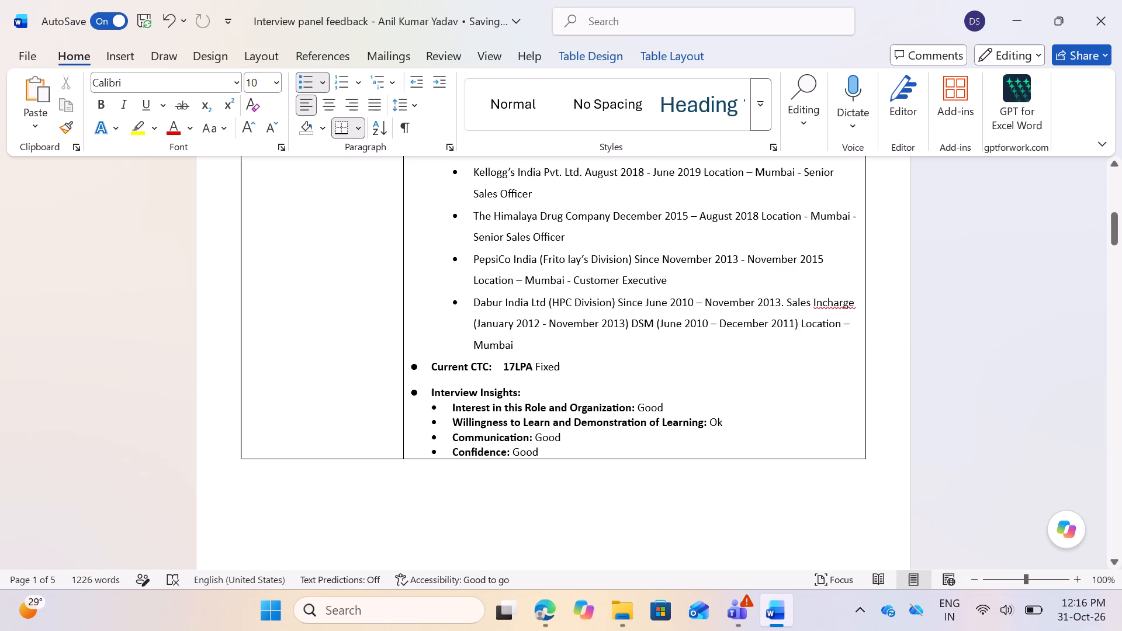
key("period")
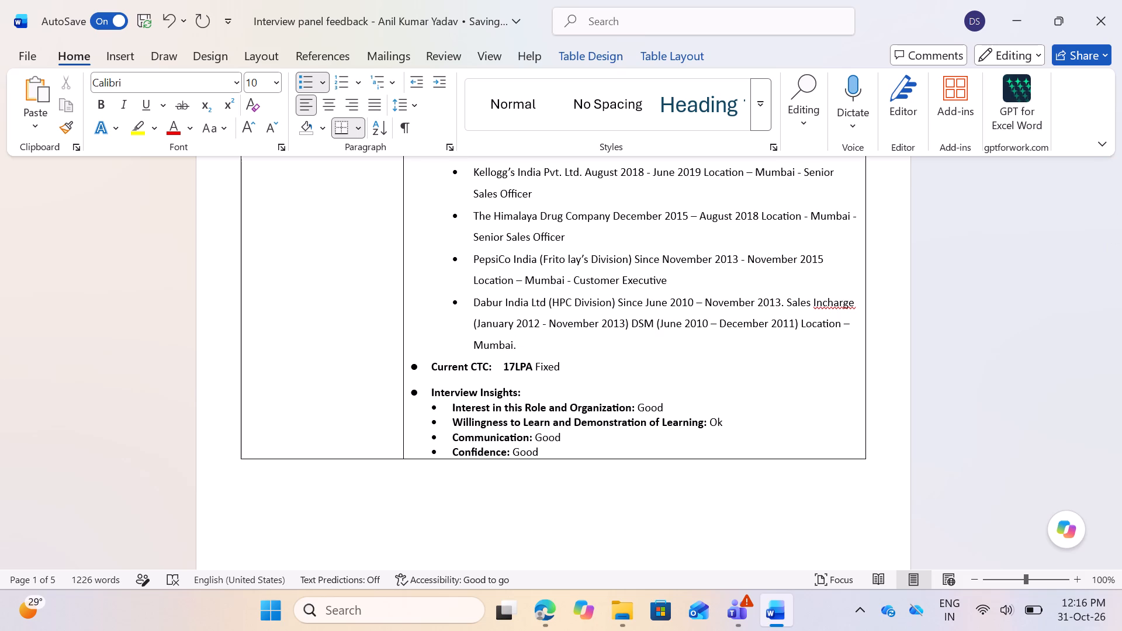
Remove the empty space in the first interviewer's feedback row by raising its bottom border to just below the Job Understanding line.
scroll(612, 341, "down", 1)
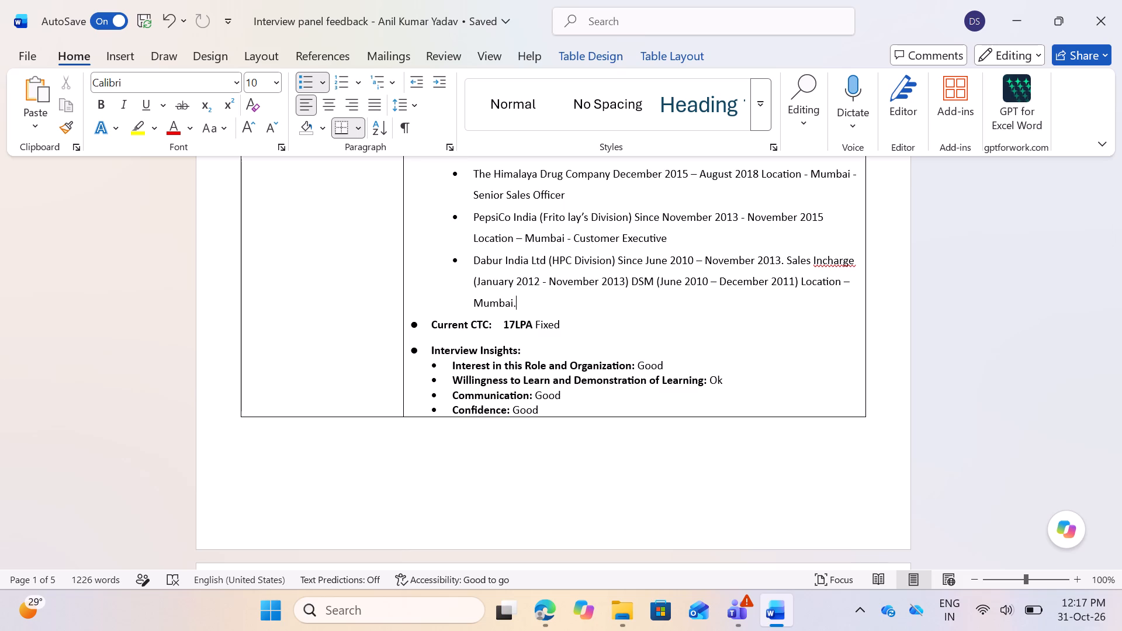
scroll(650, 344, "down", 3)
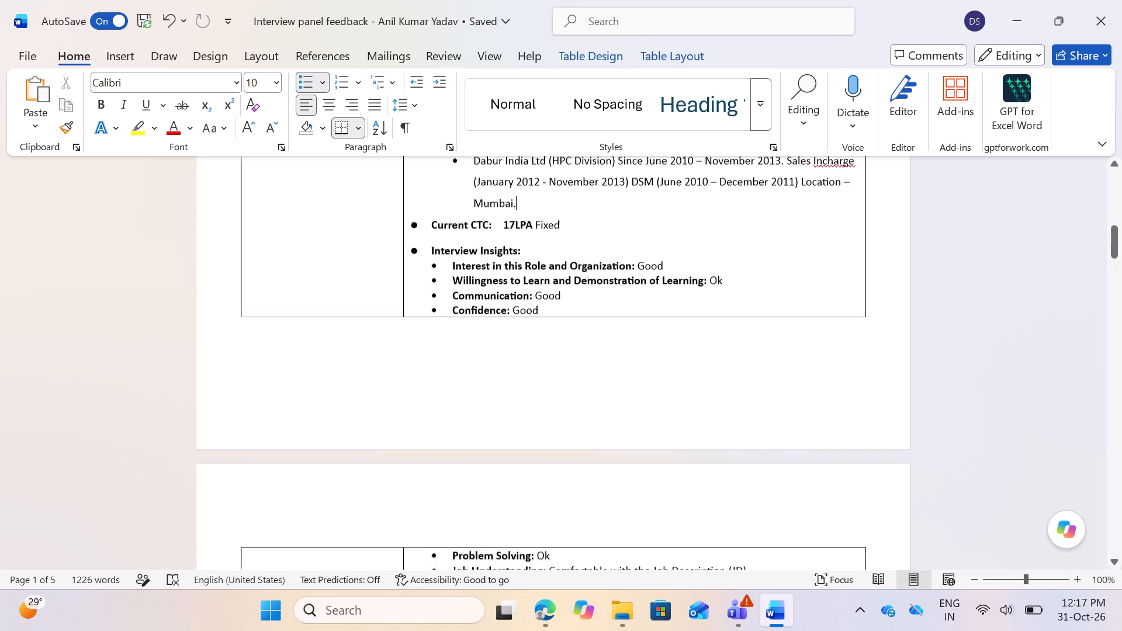
scroll(650, 344, "down", 9)
scroll(650, 346, "up", 2)
scroll(501, 441, "up", 1)
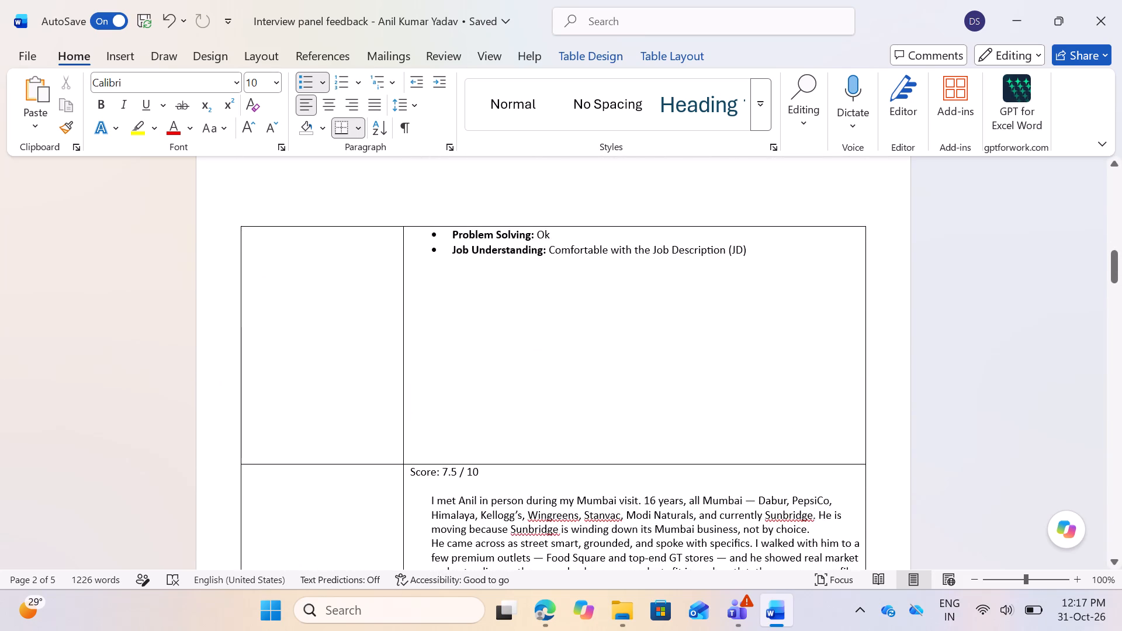
scroll(501, 441, "up", 10)
scroll(510, 440, "down", 8)
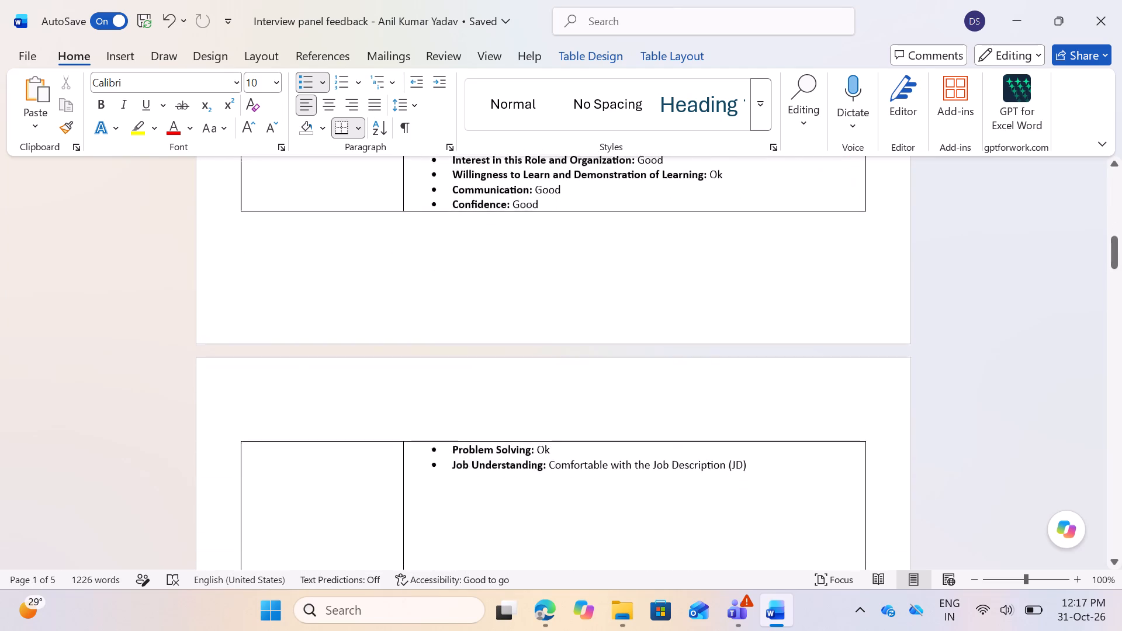
scroll(518, 432, "down", 6)
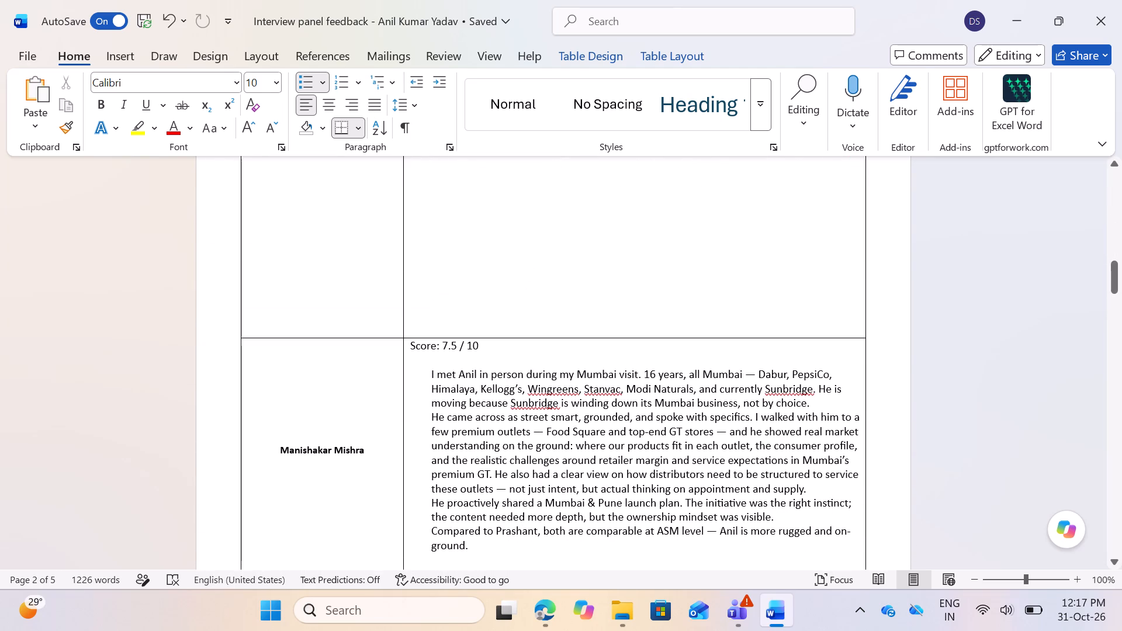
left_click_drag(557, 339, 573, 240)
scroll(590, 301, "up", 6)
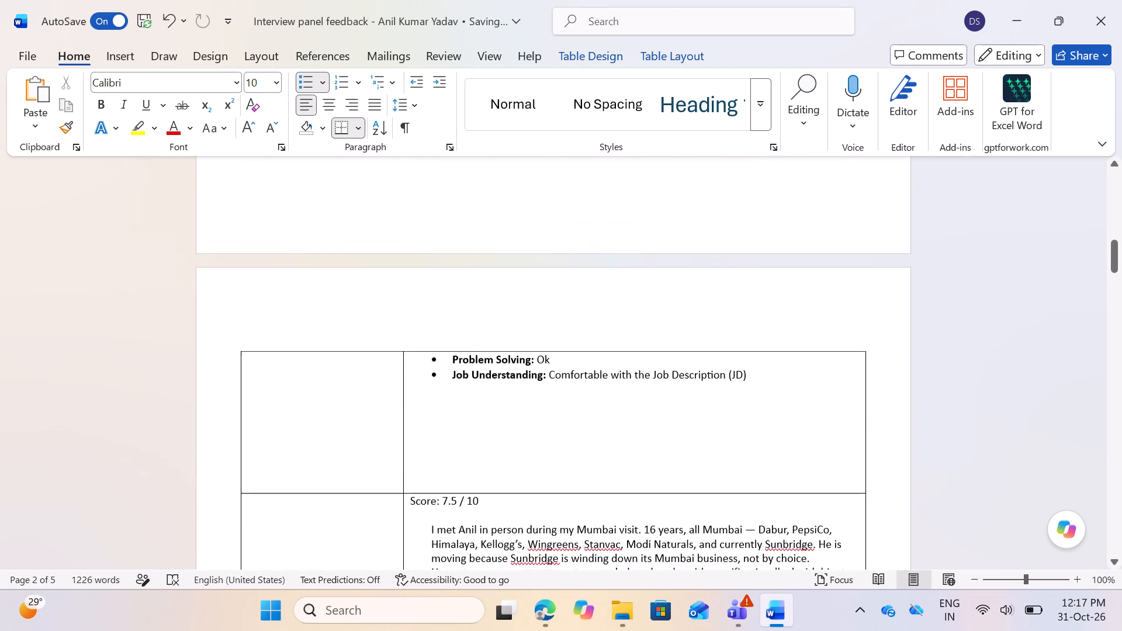
left_click_drag(598, 494, 594, 388)
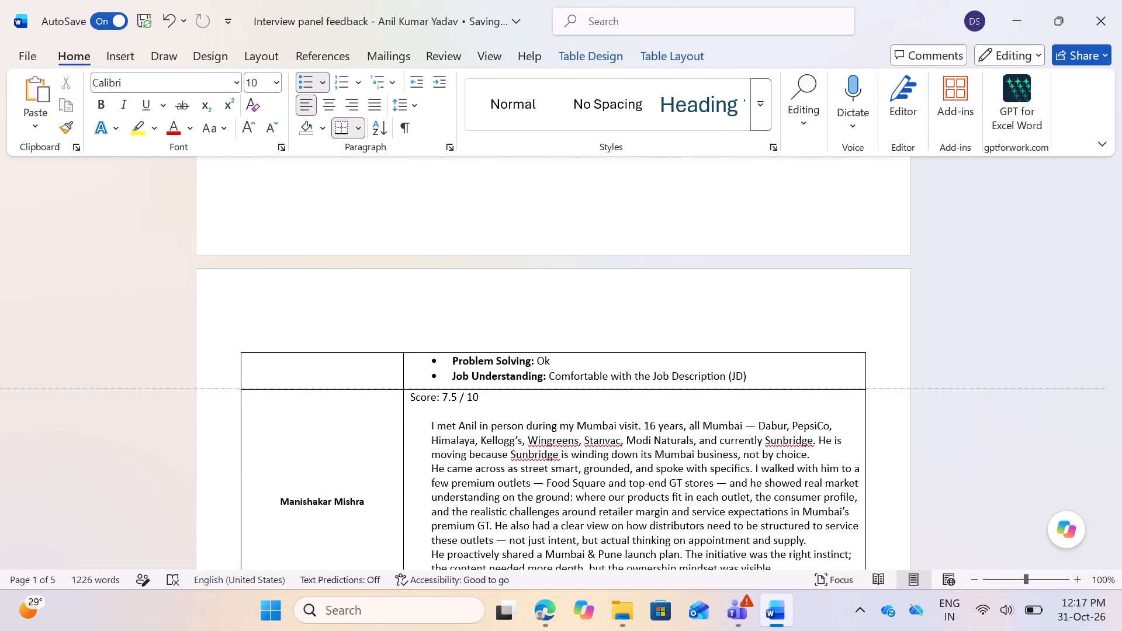
left_click_drag(594, 388, 601, 381)
scroll(570, 409, "up", 3)
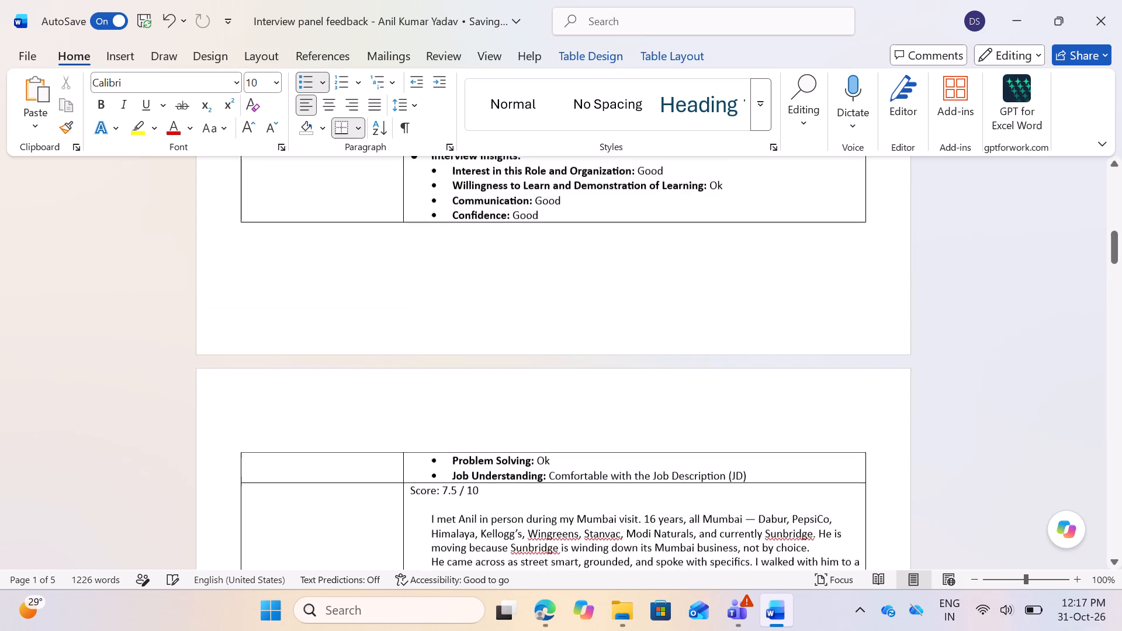
Reduce the feedback text from the Personal Information heading through the Confidence line to font size 9.
scroll(570, 409, "up", 20)
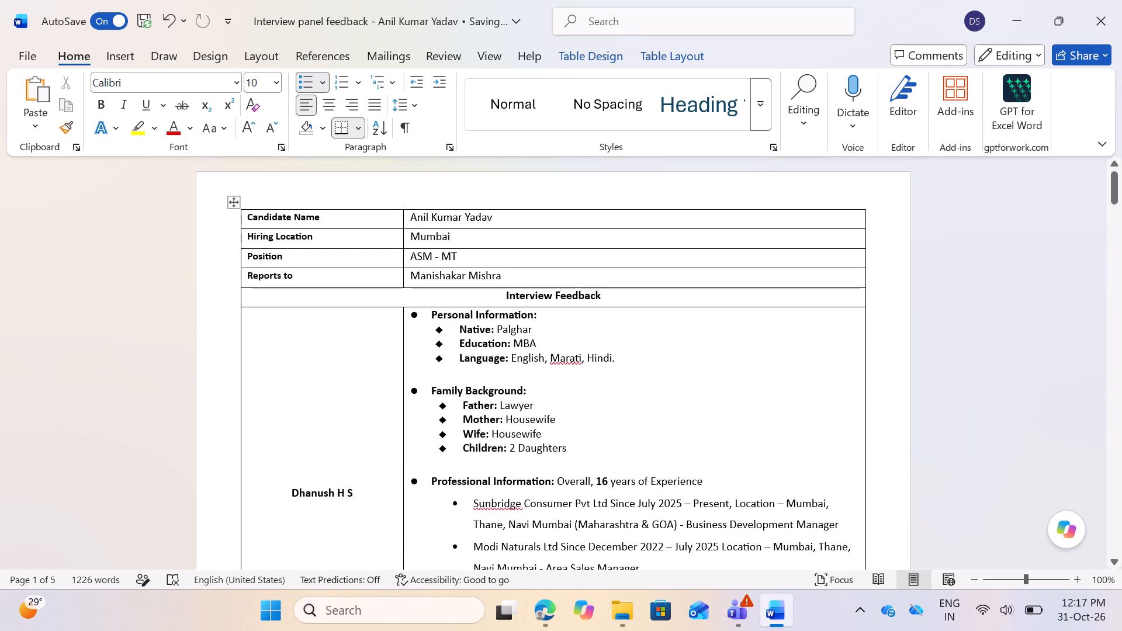
scroll(570, 409, "up", 2)
left_click_drag(428, 314, 543, 497)
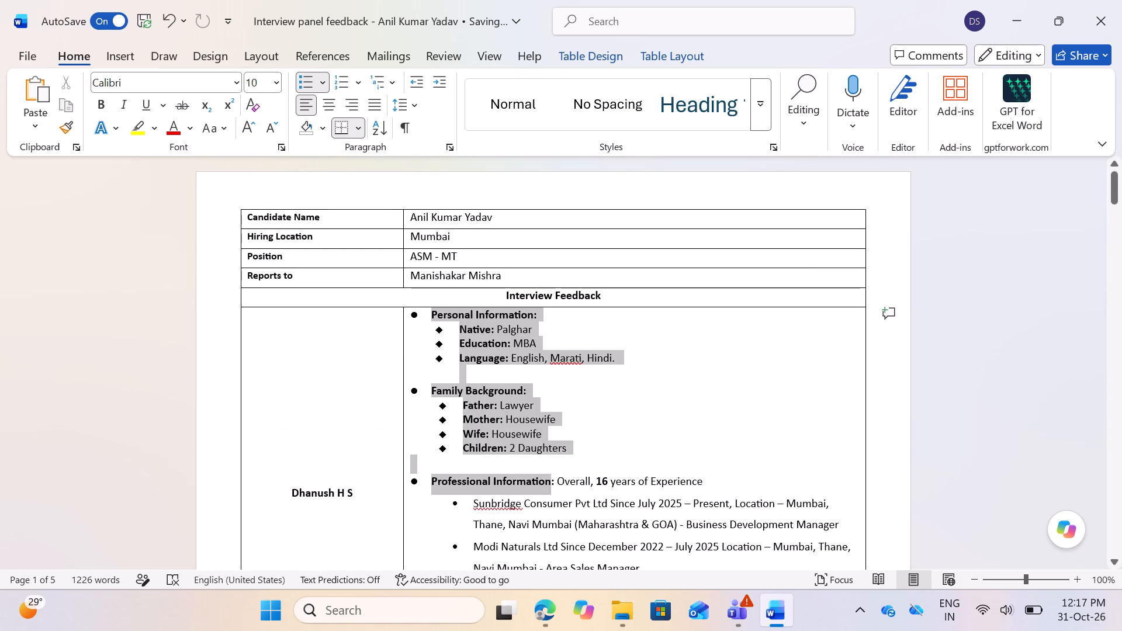
left_click_drag(543, 497, 630, 422)
scroll(555, 495, "down", 3)
scroll(632, 417, "down", 5)
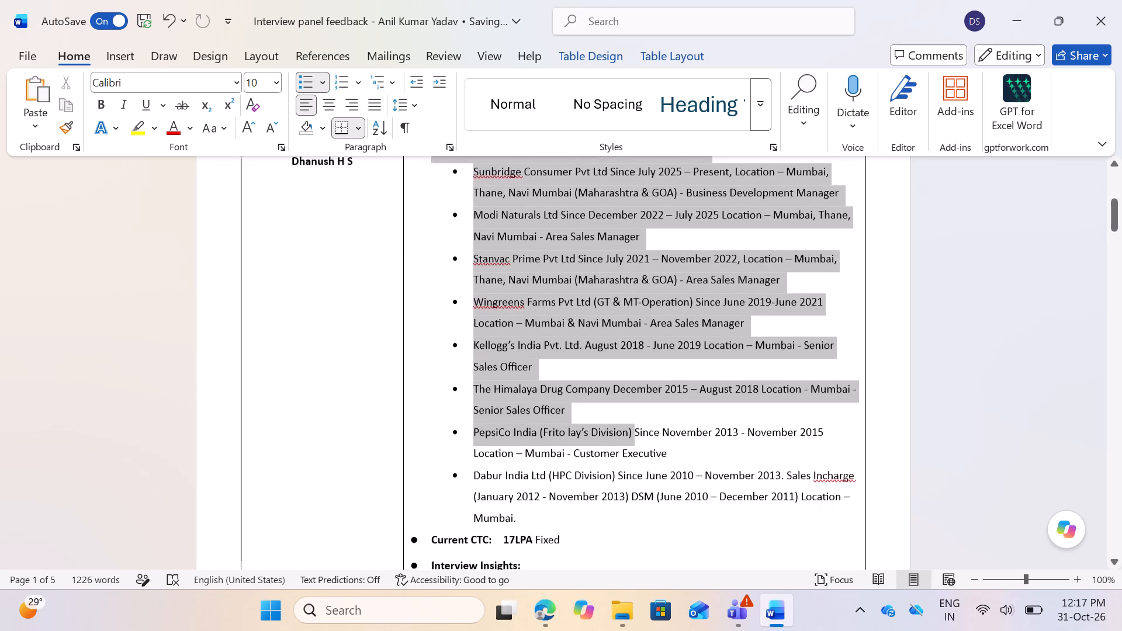
left_click_drag(630, 422, 568, 518)
scroll(633, 437, "down", 2)
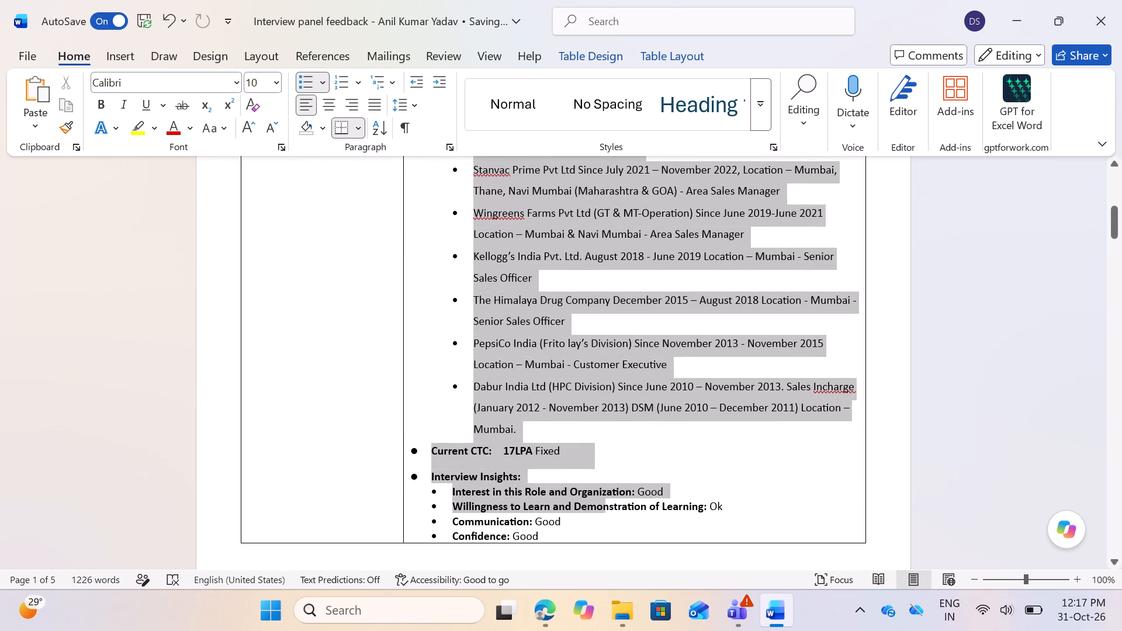
left_click_drag(568, 518, 533, 533)
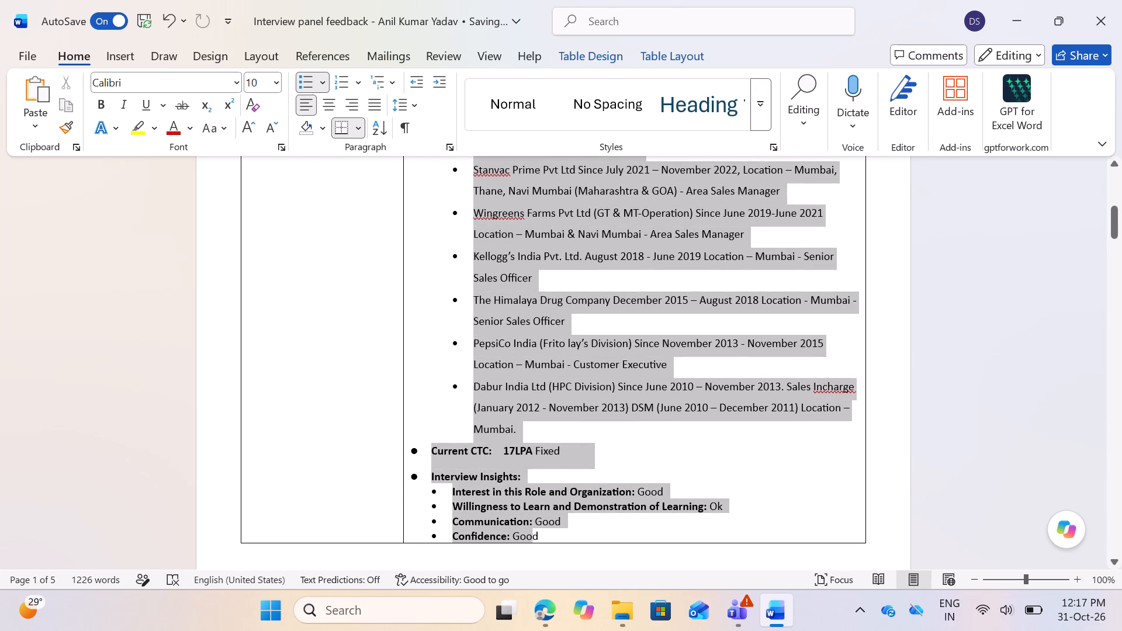
left_click_drag(533, 533, 532, 536)
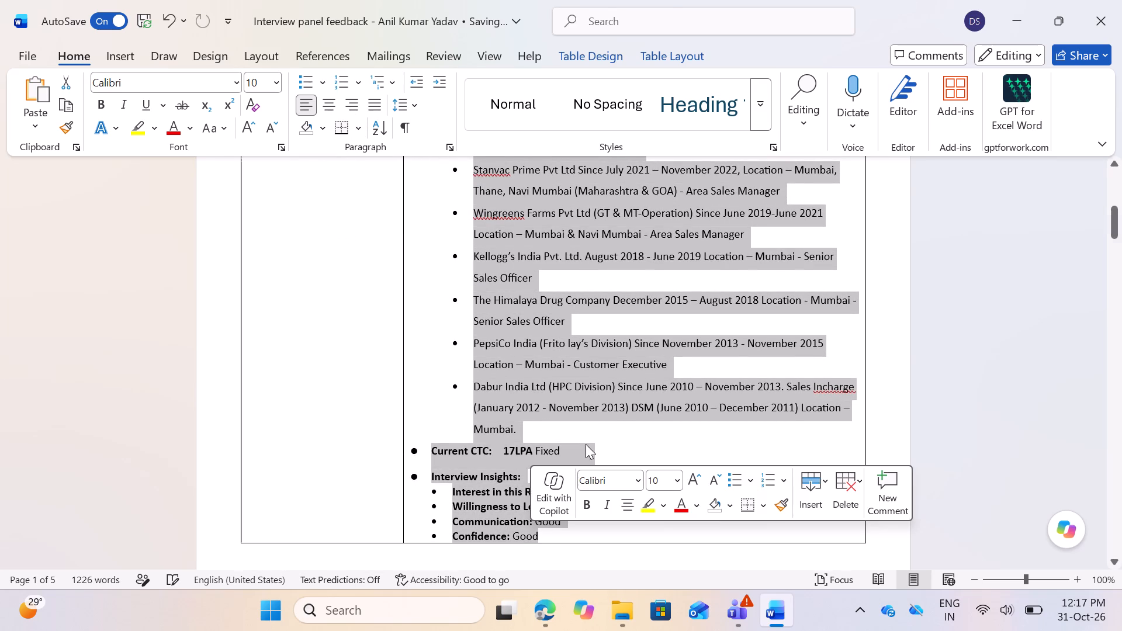
left_click(715, 481)
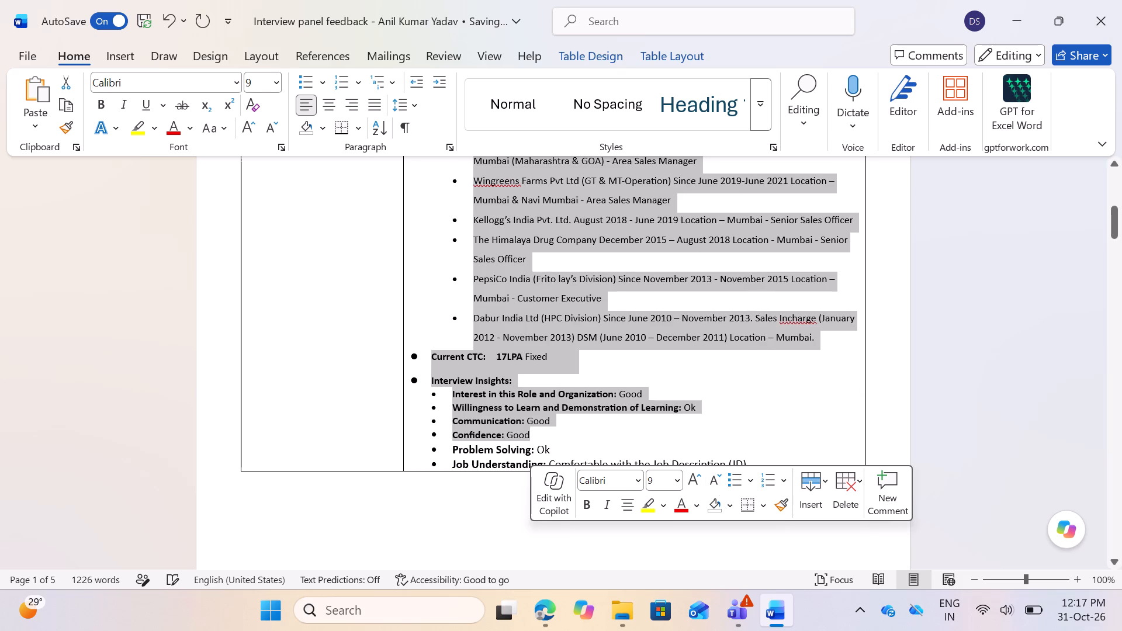
scroll(739, 343, "down", 11)
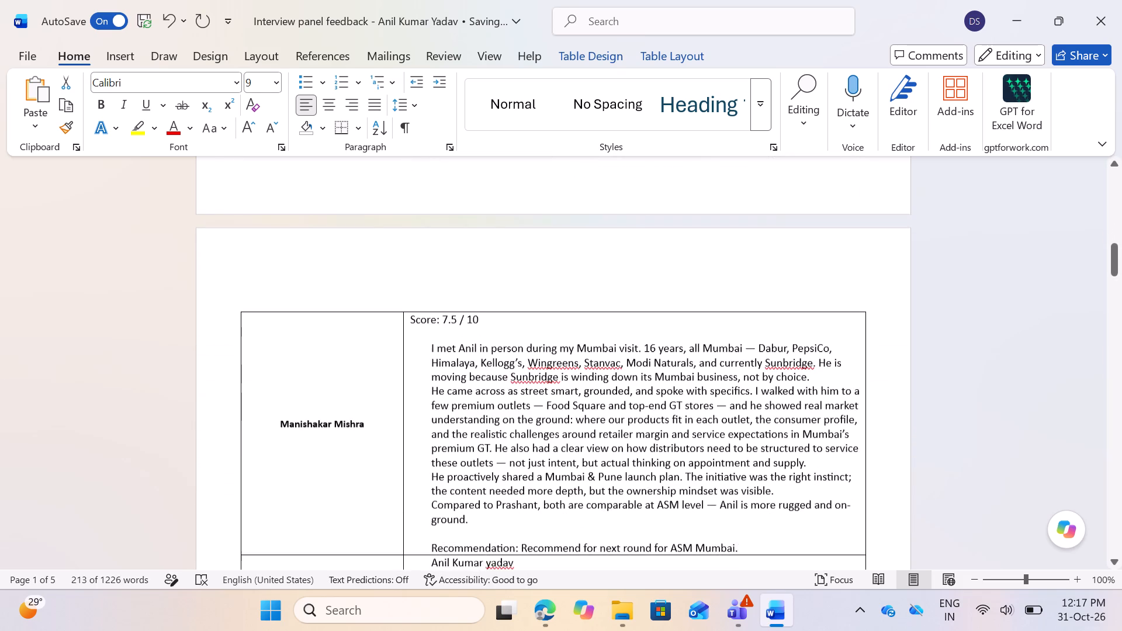
scroll(739, 343, "up", 18)
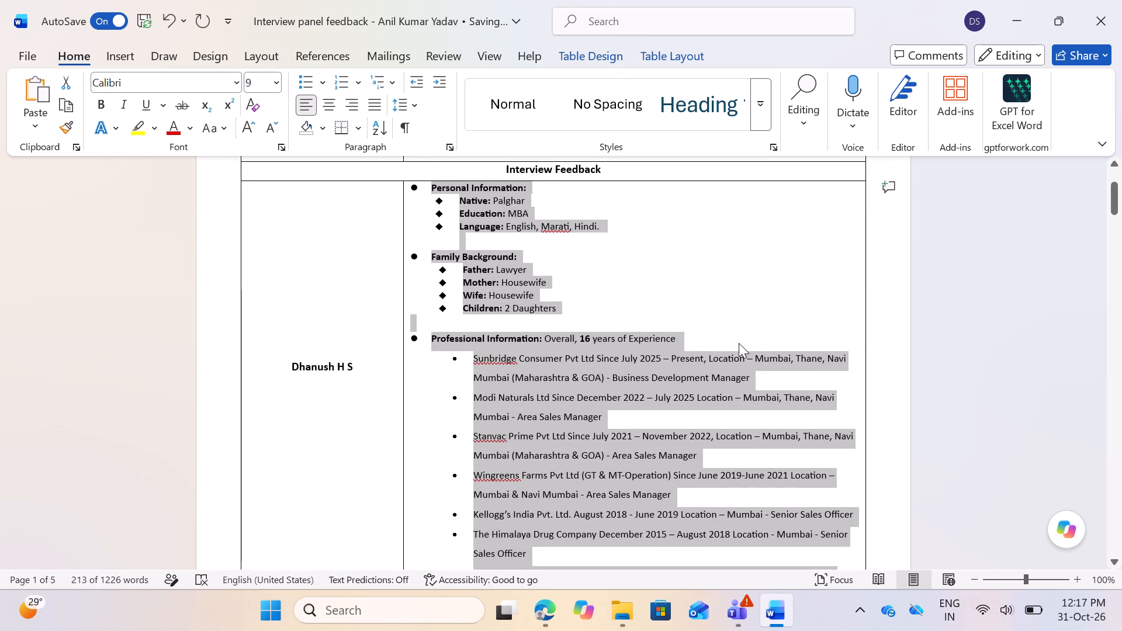
left_click(705, 295)
Insert four blank lines above the interviewer's name in the first feedback row.
scroll(656, 331, "up", 6)
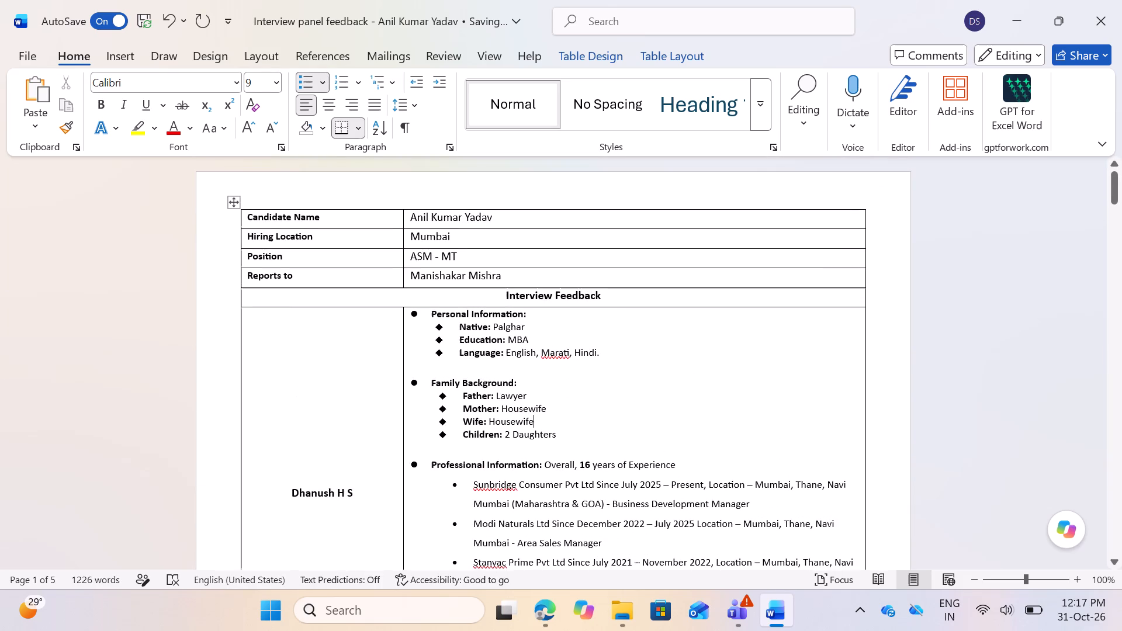
scroll(656, 331, "up", 2)
scroll(656, 331, "down", 8)
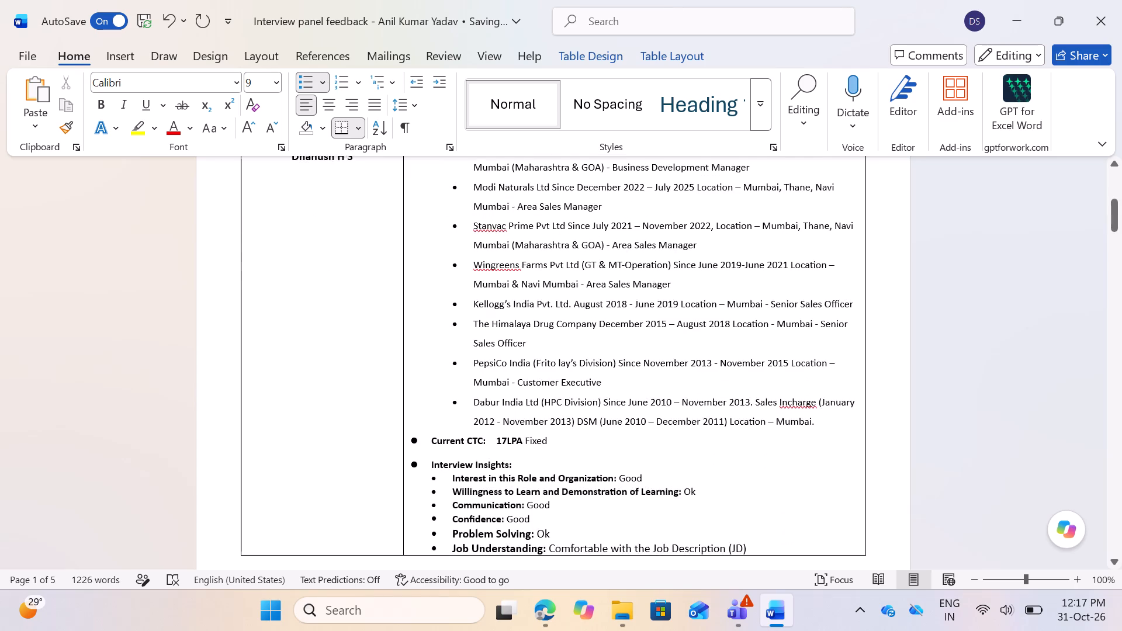
scroll(234, 255, "up", 1)
scroll(281, 240, "up", 1)
left_click(290, 236)
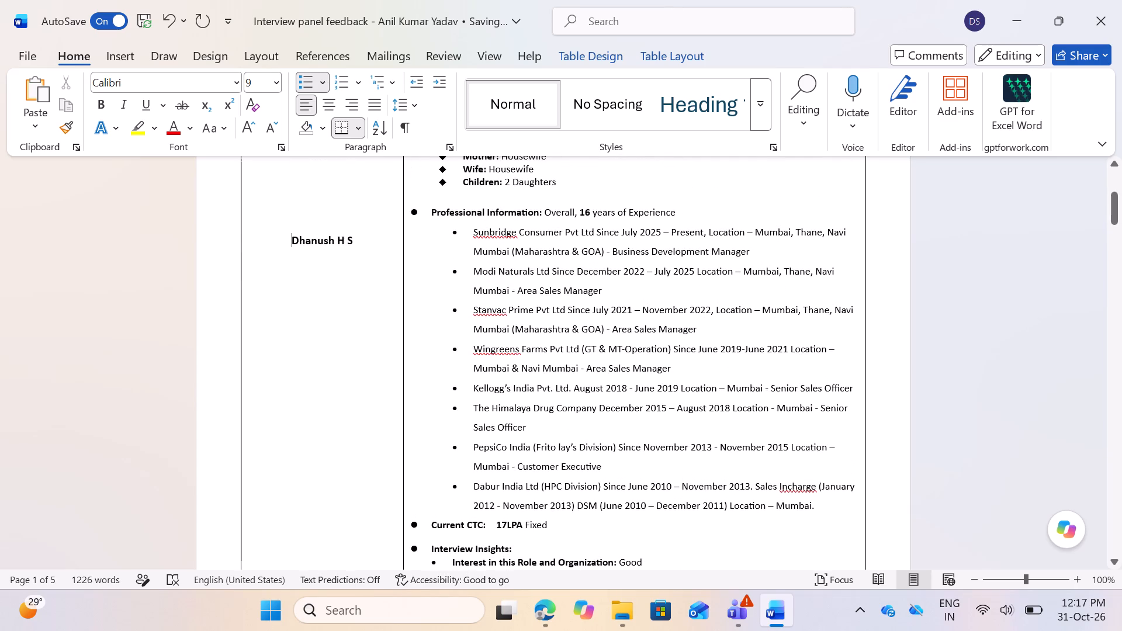
key("Return")
key("Return")
key("Return")
key("Return")
scroll(534, 383, "down", 6)
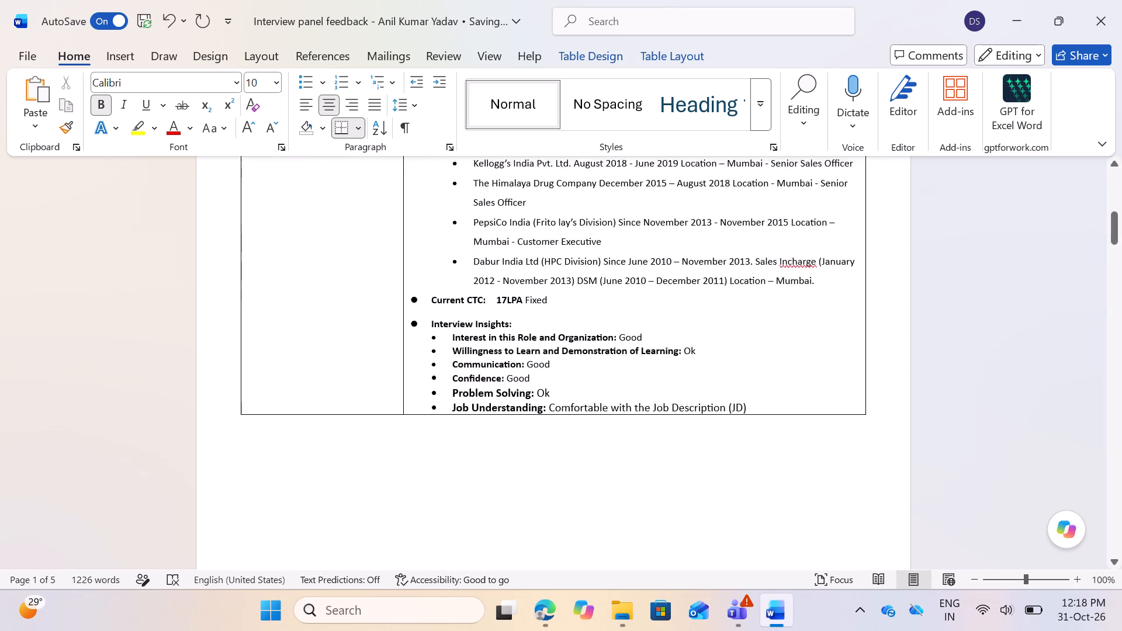
Review the layout of the interviewer feedback rows and the page breaks across the first pages.
scroll(550, 368, "up", 18)
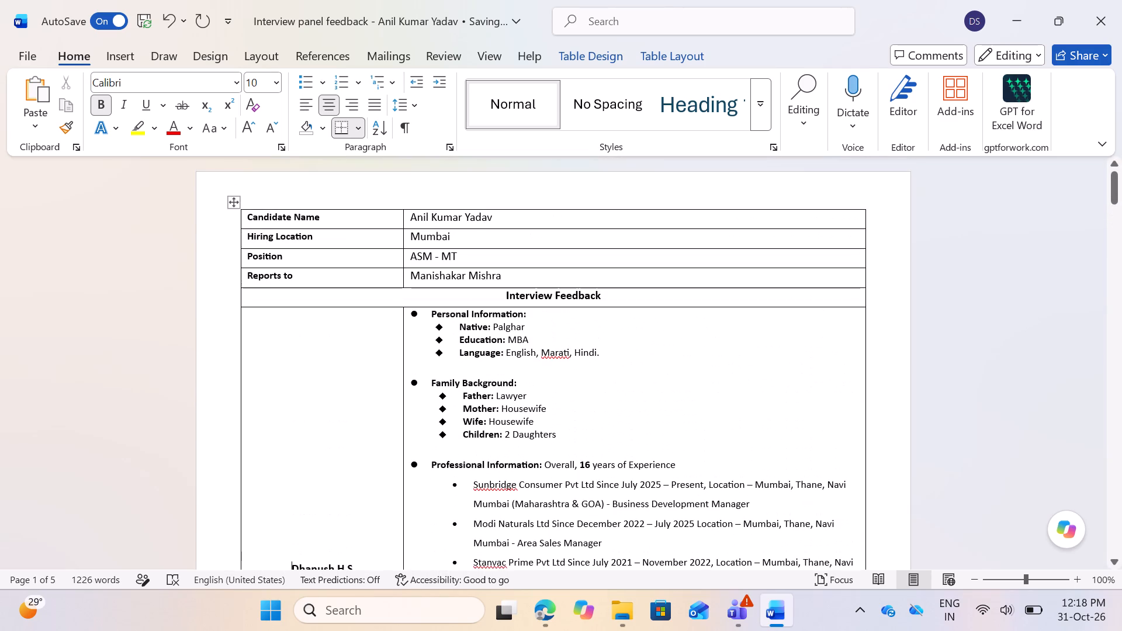
scroll(550, 368, "up", 3)
scroll(550, 368, "down", 20)
scroll(550, 368, "down", 5)
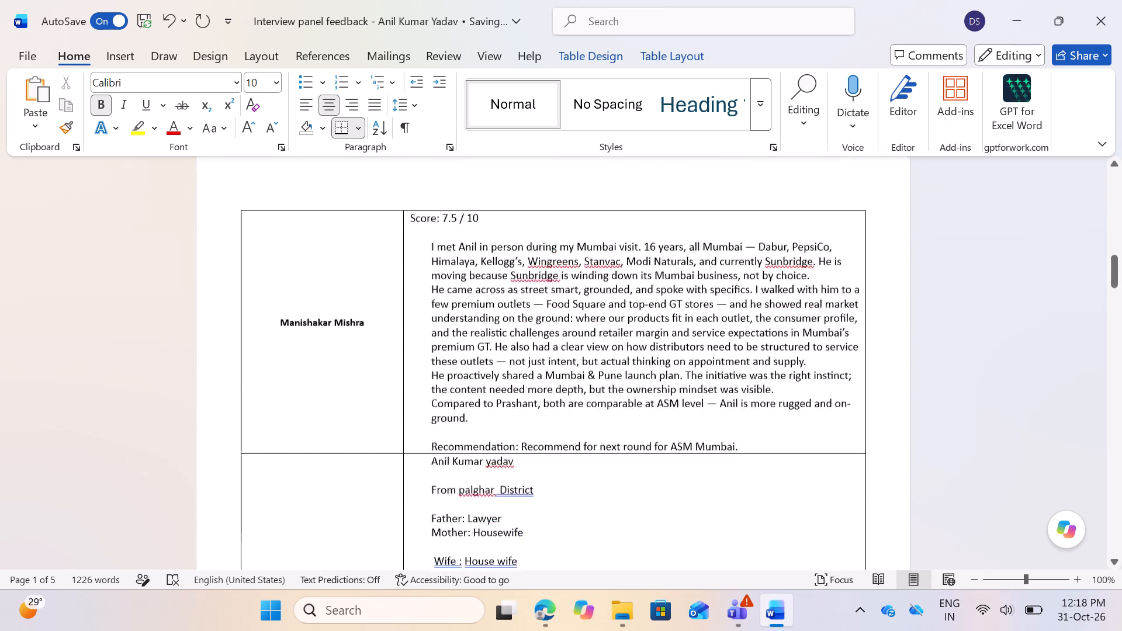
scroll(550, 369, "down", 9)
scroll(550, 369, "up", 11)
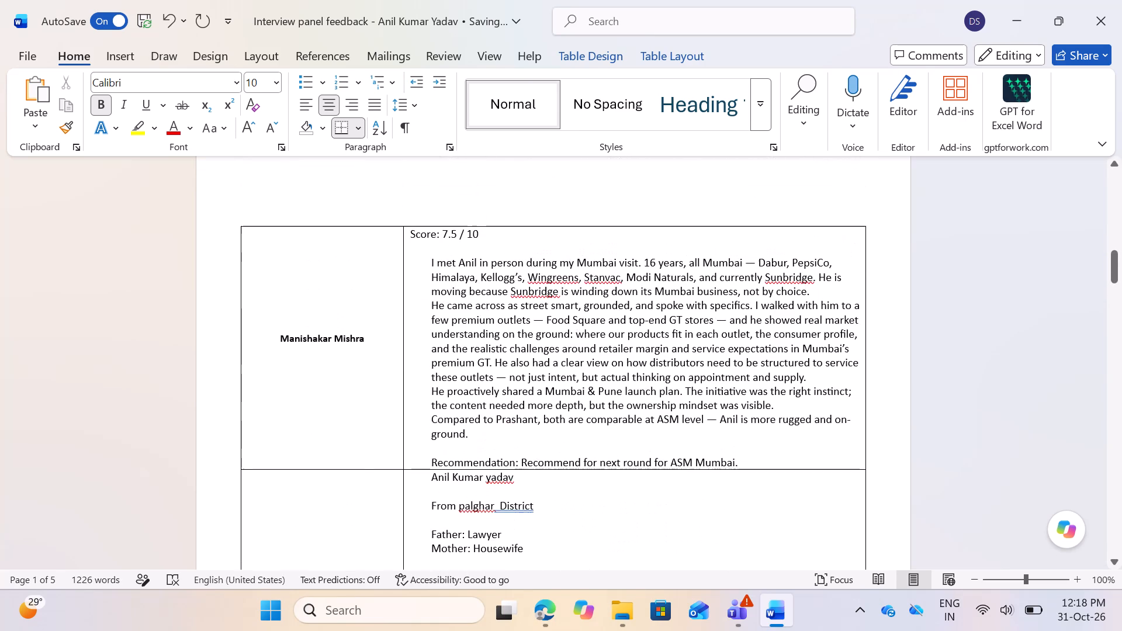
scroll(550, 369, "down", 20)
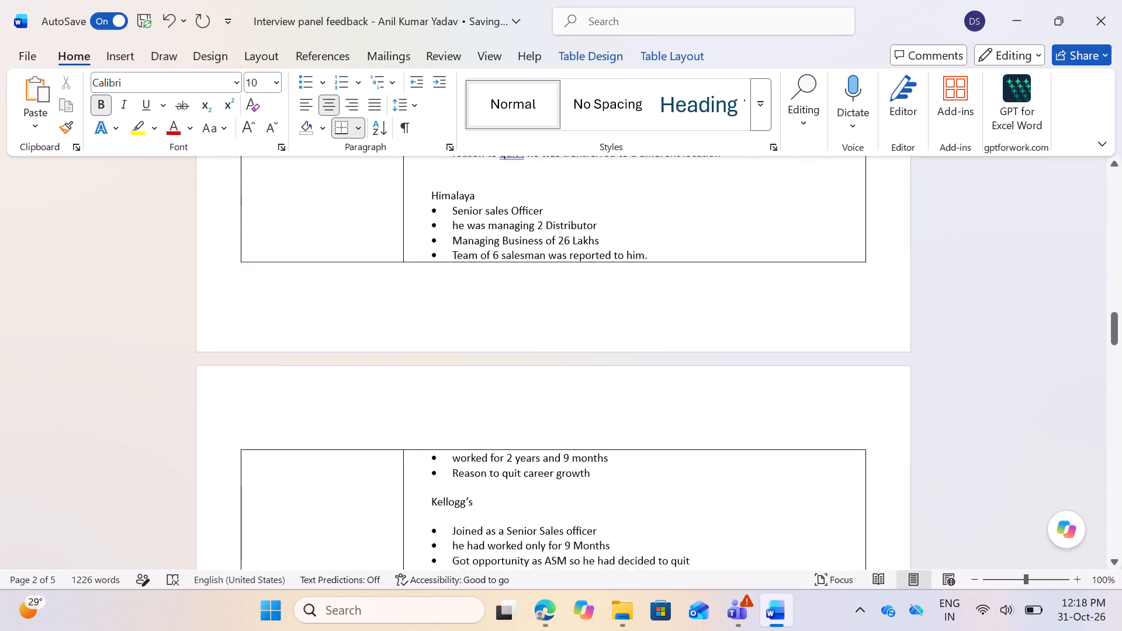
scroll(550, 369, "down", 2)
scroll(550, 369, "up", 14)
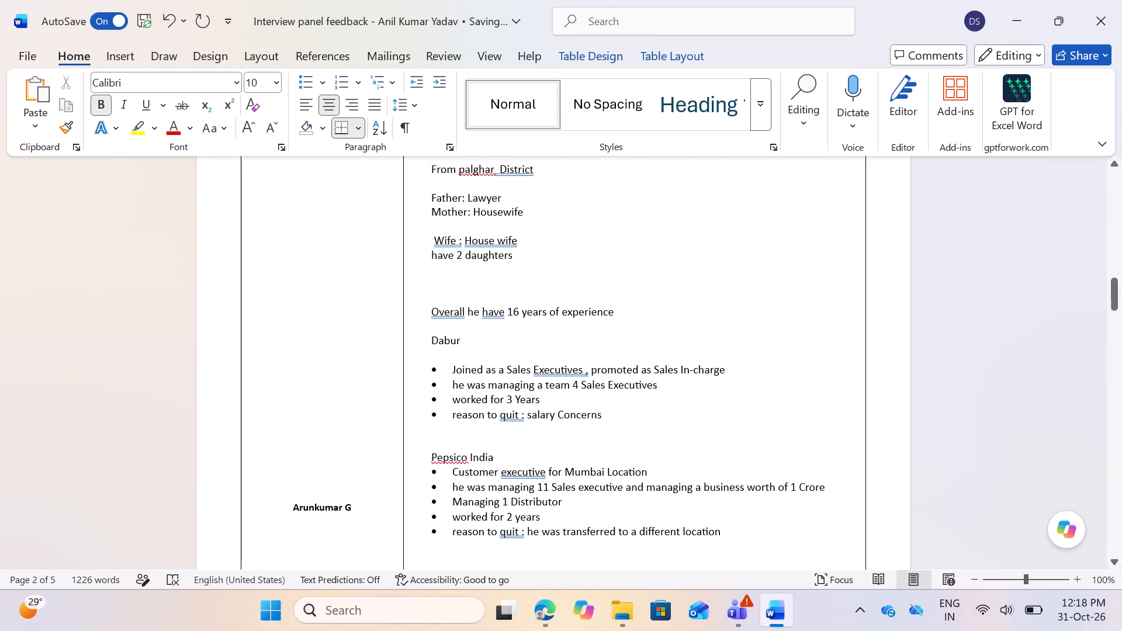
scroll(348, 422, "up", 3)
scroll(347, 468, "down", 4)
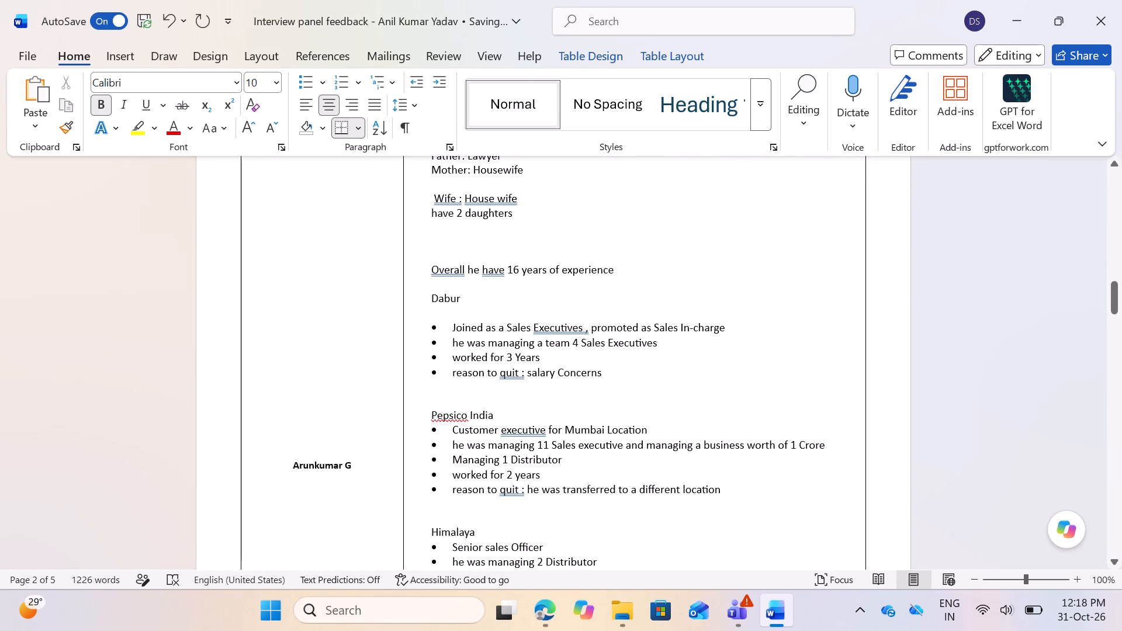
Delete blank lines above the interviewer's name in the third feedback row to move the name higher in its cell.
left_click(289, 463)
key("BackSpace")
key("BackSpace")
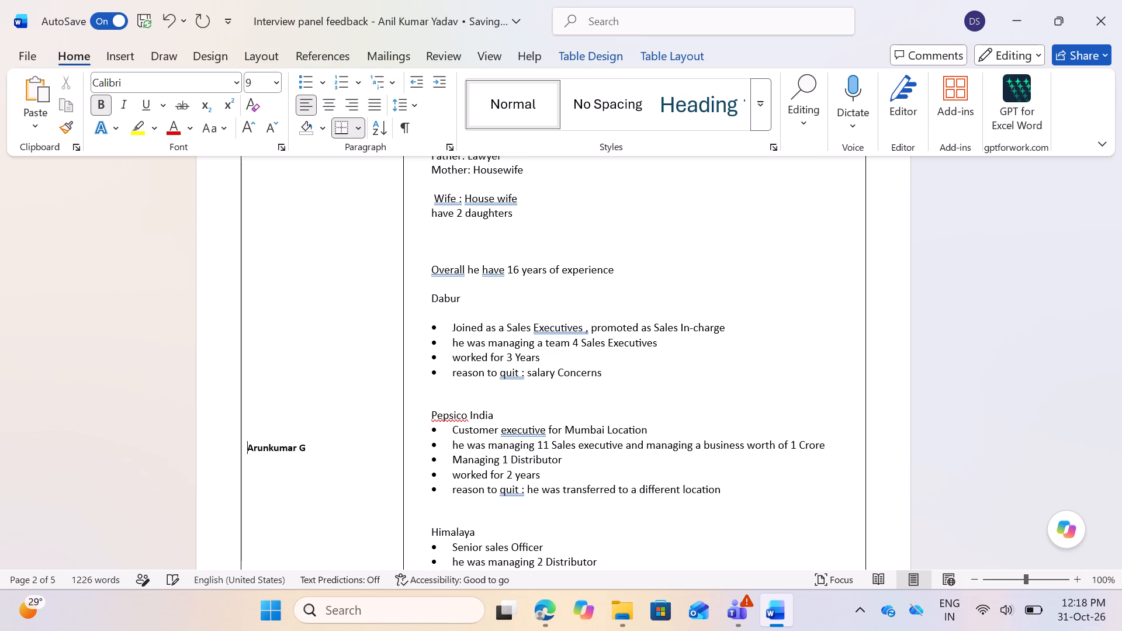
key("BackSpace")
key("BackSpace")
scroll(613, 434, "up", 4)
scroll(613, 434, "down", 2)
scroll(613, 434, "up", 3)
scroll(613, 434, "down", 3)
key("BackSpace")
scroll(613, 434, "down", 7)
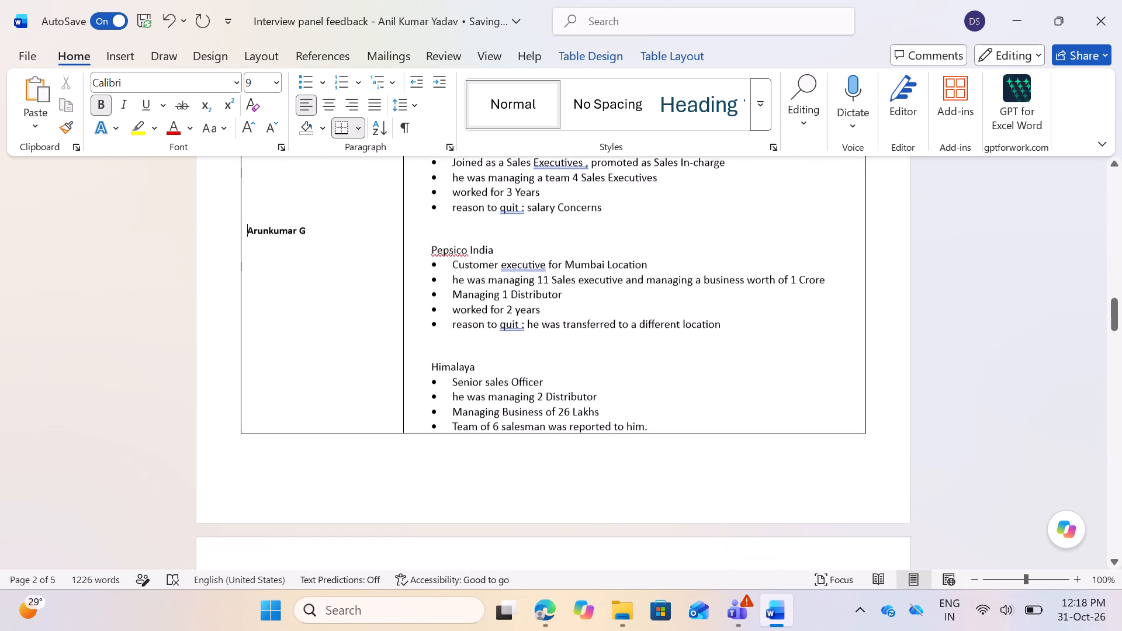
scroll(629, 421, "up", 7)
key("BackSpace")
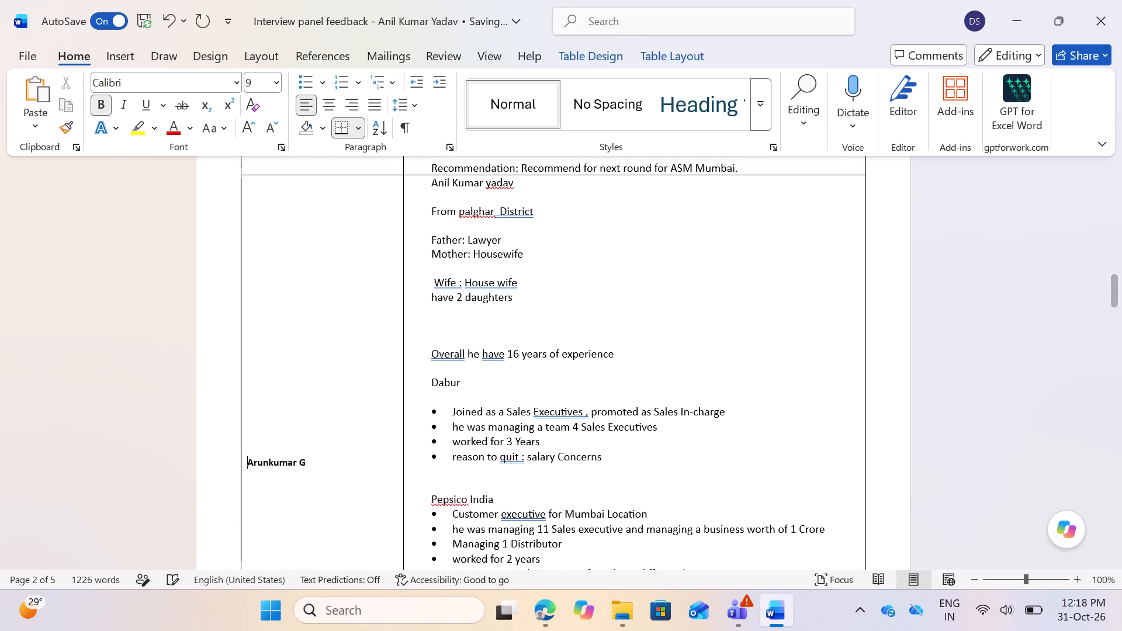
Delete two more blank lines above the interviewer's name in the third feedback row to move the name higher in its cell.
key("BackSpace")
scroll(629, 421, "down", 1)
scroll(629, 421, "up", 3)
scroll(629, 421, "down", 5)
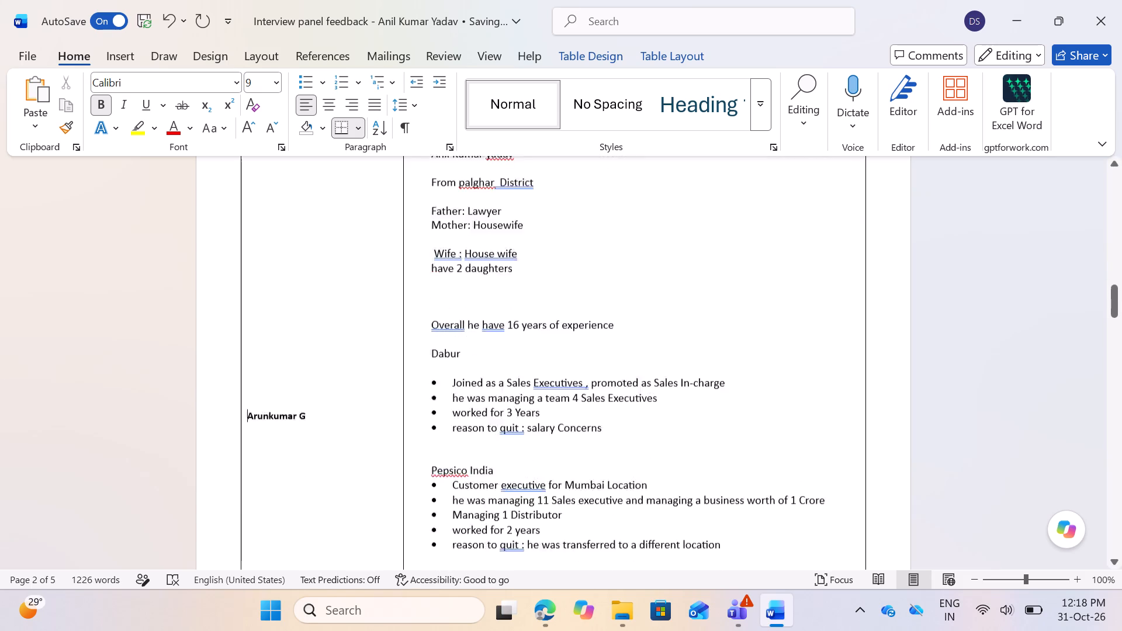
scroll(629, 421, "down", 4)
scroll(629, 421, "up", 3)
key("BackSpace")
scroll(629, 421, "up", 7)
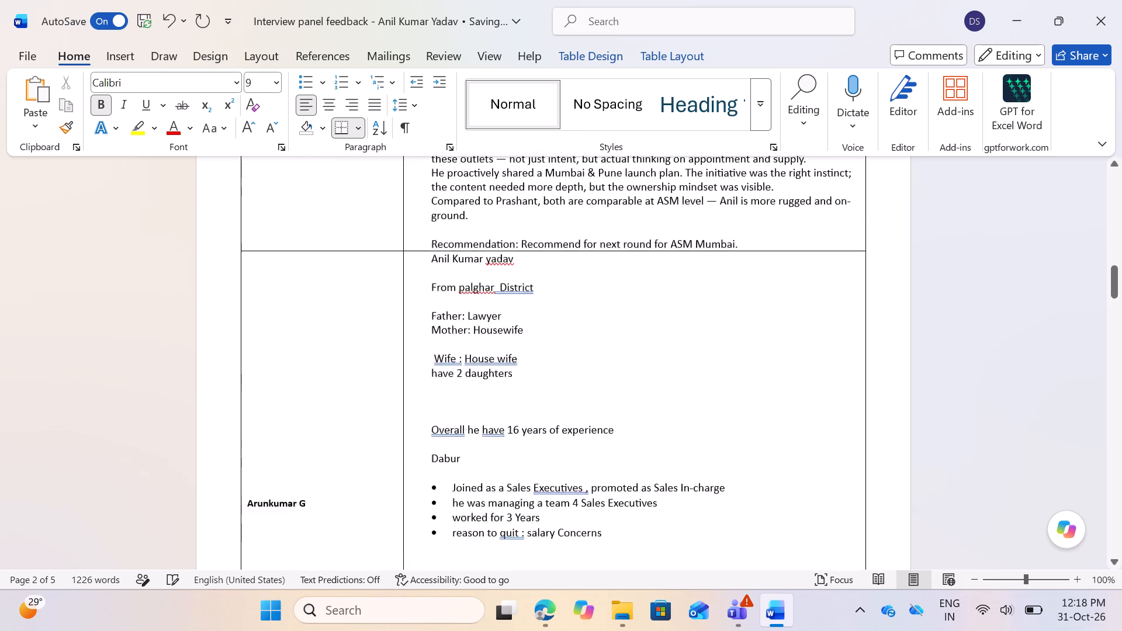
Centre the interviewer's name horizontally in its cell in the third feedback row.
left_click(330, 105)
Review the third row's feedback from the employment history to the closing interview remark and the empty feedback row below it.
scroll(535, 375, "down", 3)
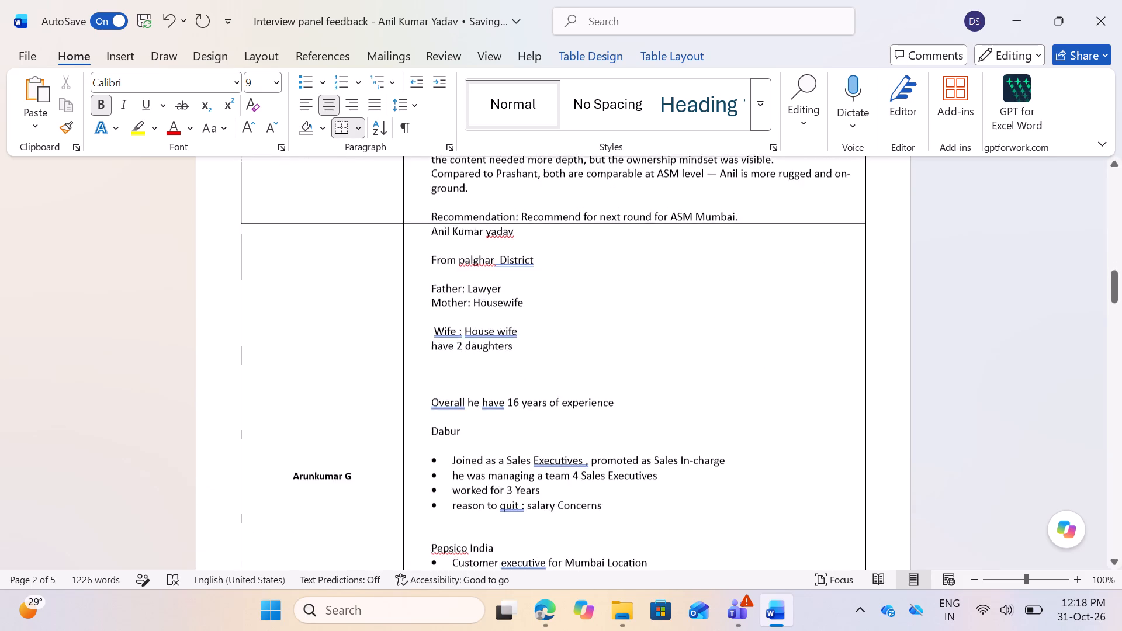
scroll(535, 375, "down", 15)
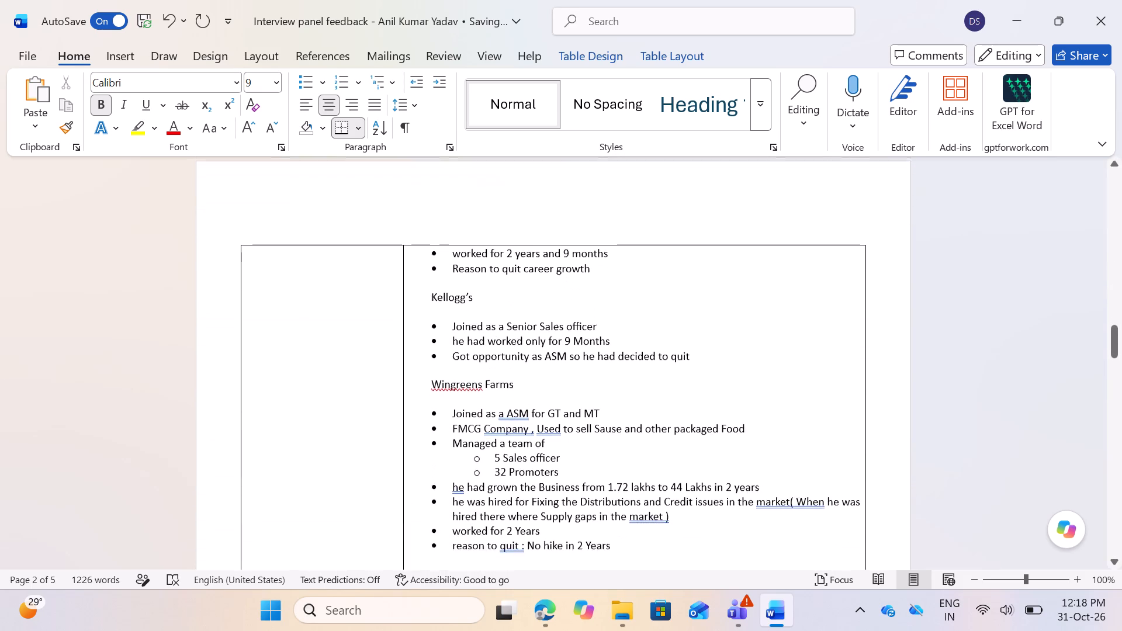
scroll(538, 377, "down", 9)
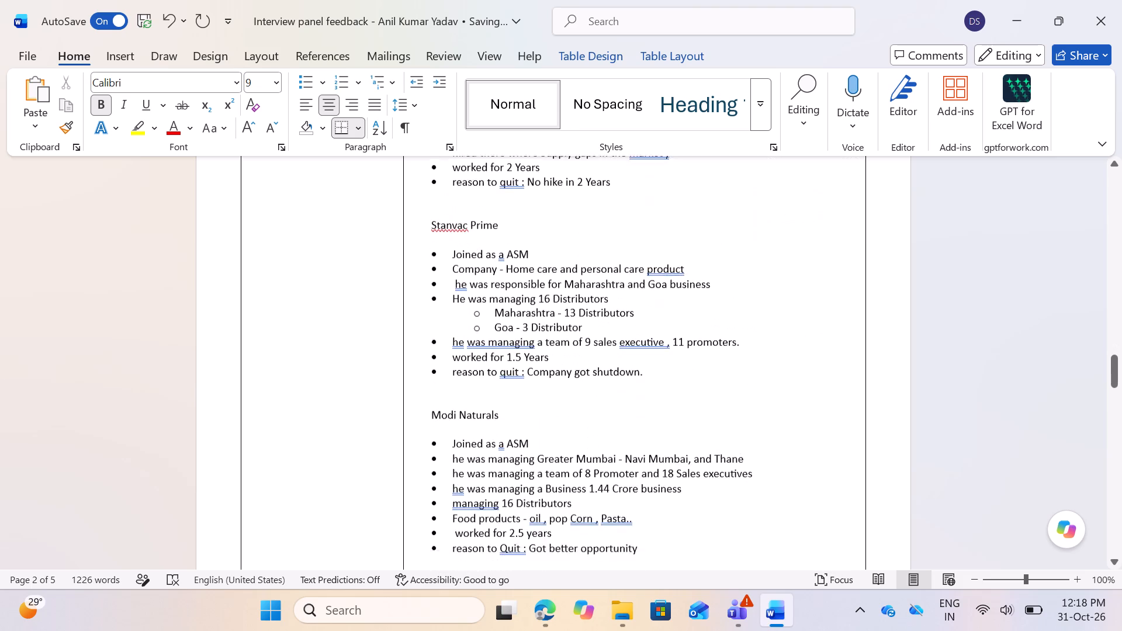
scroll(538, 377, "down", 1)
scroll(538, 377, "up", 3)
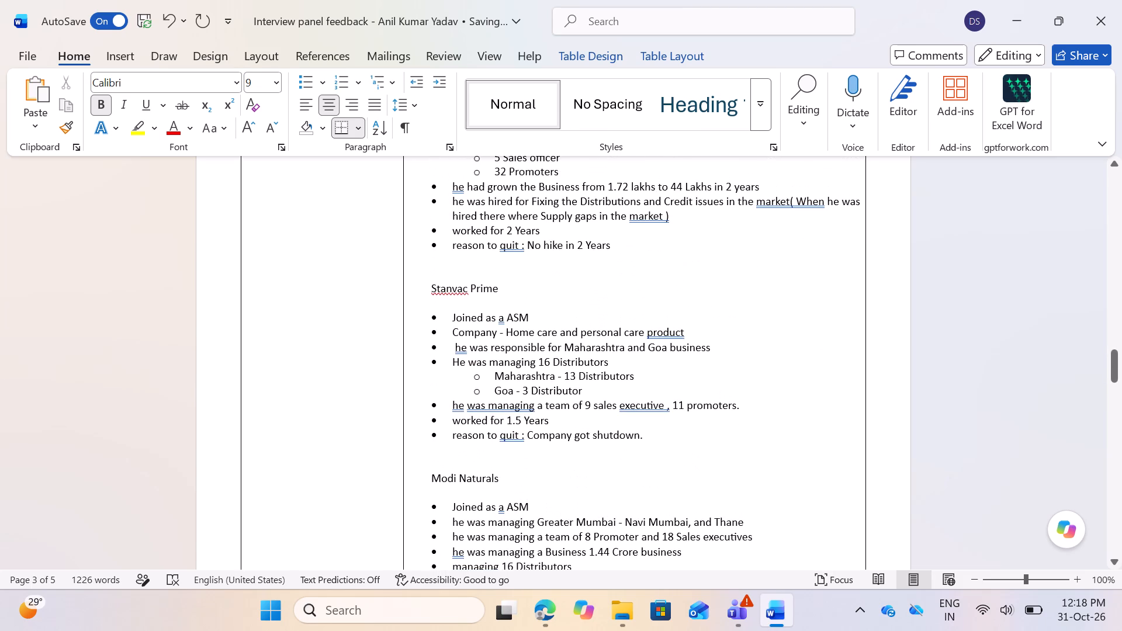
scroll(538, 377, "down", 17)
scroll(538, 377, "down", 4)
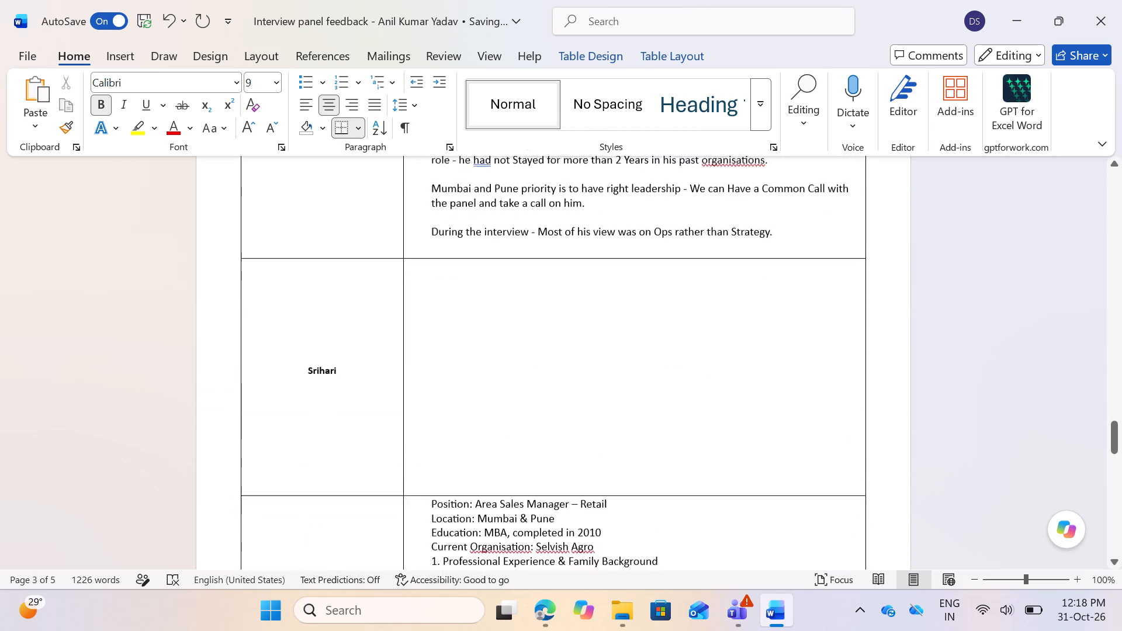
scroll(538, 377, "up", 2)
left_click(426, 315)
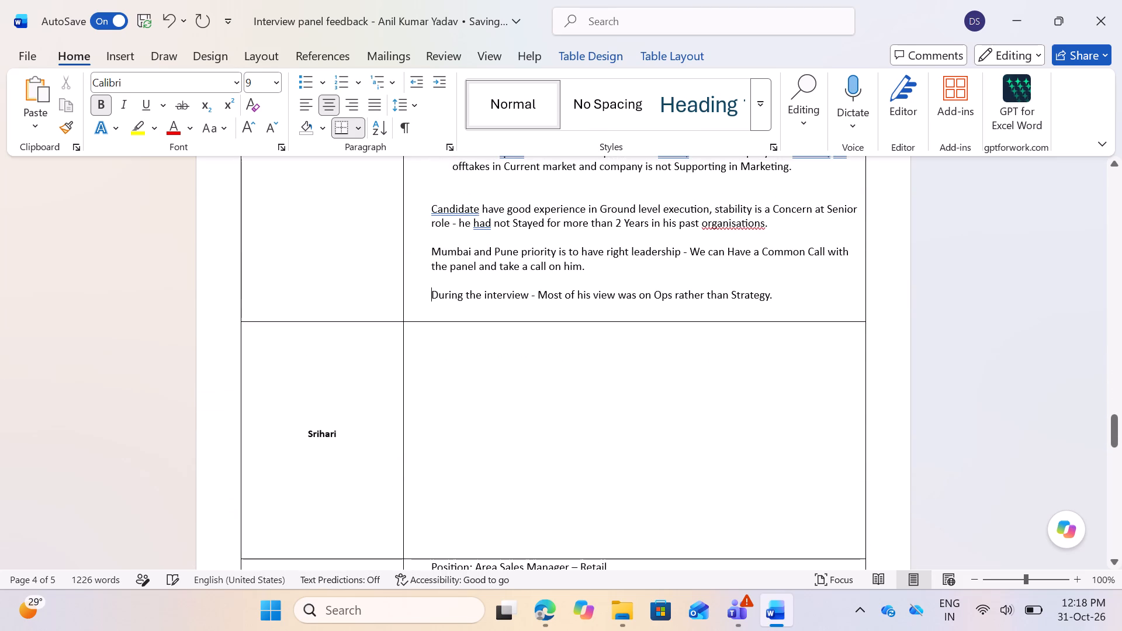
left_click(460, 311)
scroll(569, 419, "down", 5)
scroll(463, 260, "up", 4)
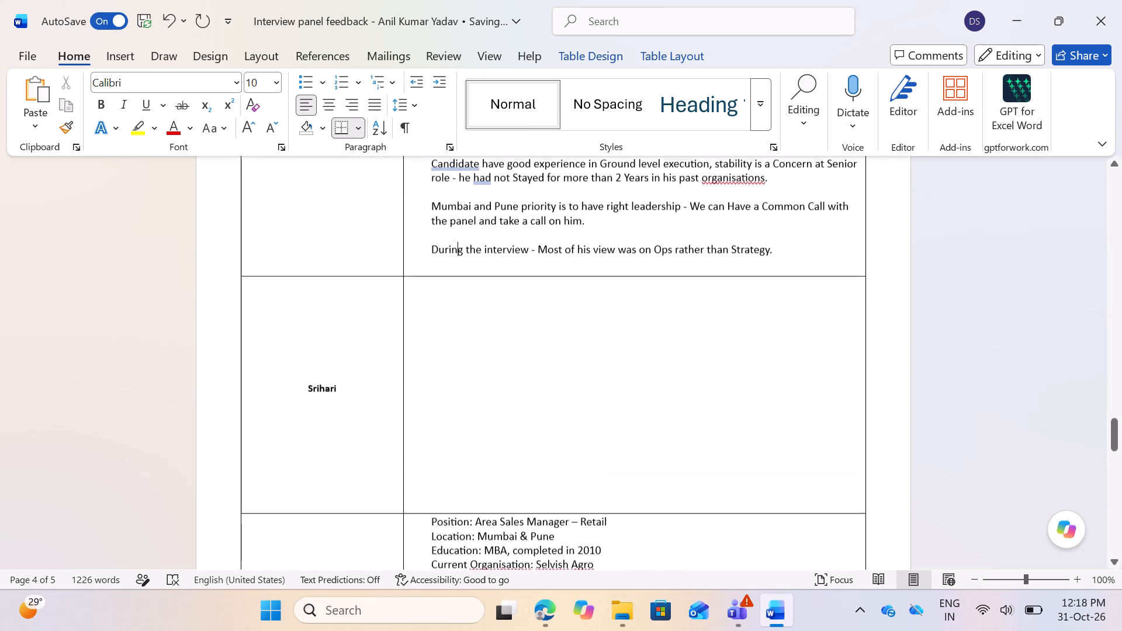
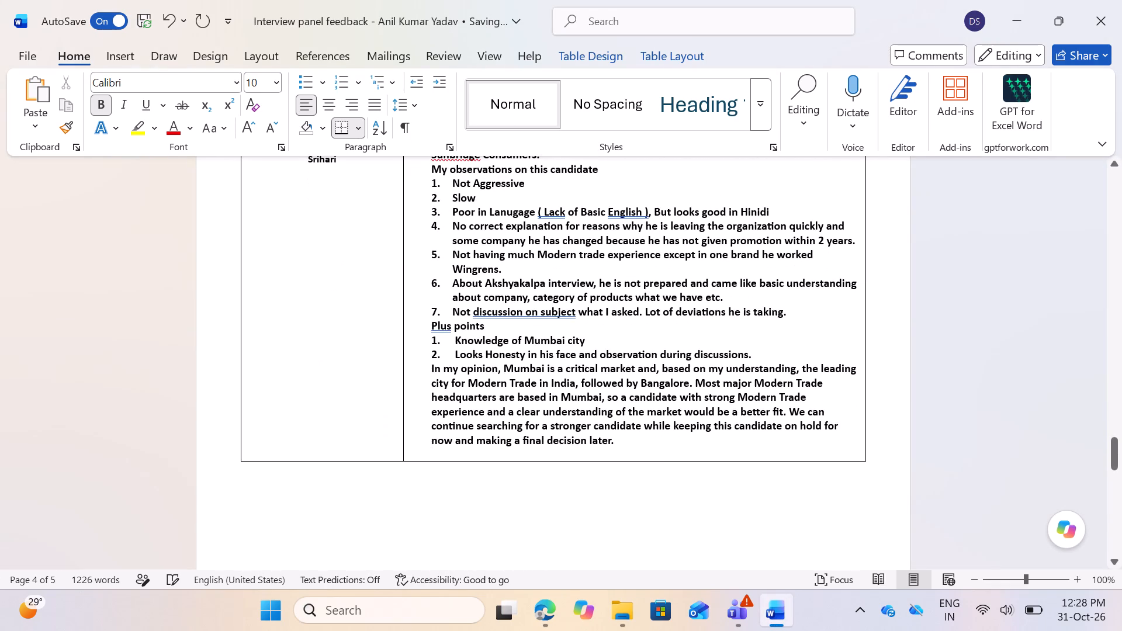
Remove the bold formatting from the feedback text running from the "Married, Aged around 40 years" line through the closing opinion paragraph.
left_click_drag(620, 437, 496, 268)
scroll(496, 268, "up", 4)
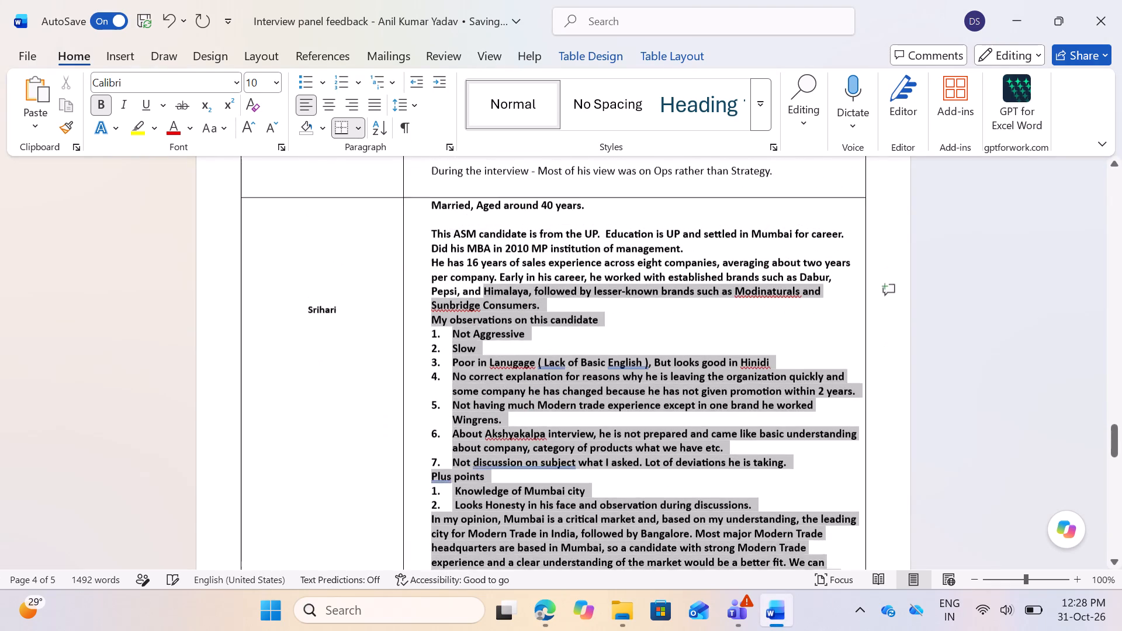
left_click_drag(496, 268, 431, 228)
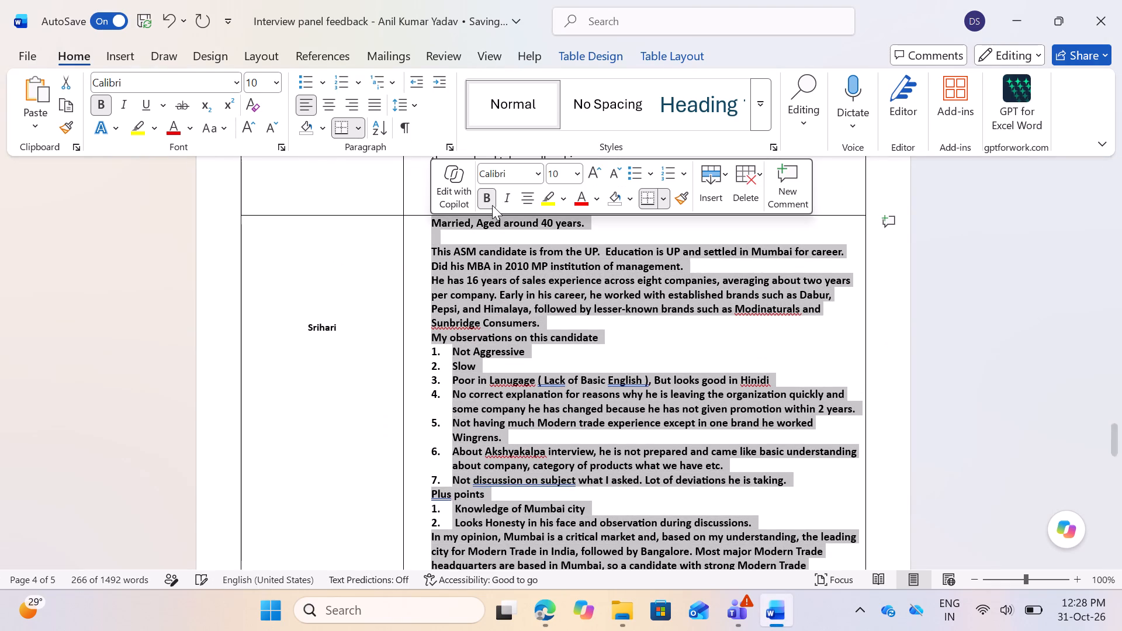
left_click(490, 204)
left_click(705, 333)
Delete the empty line below the closing opinion paragraph at the end of the same feedback cell.
scroll(702, 345, "down", 6)
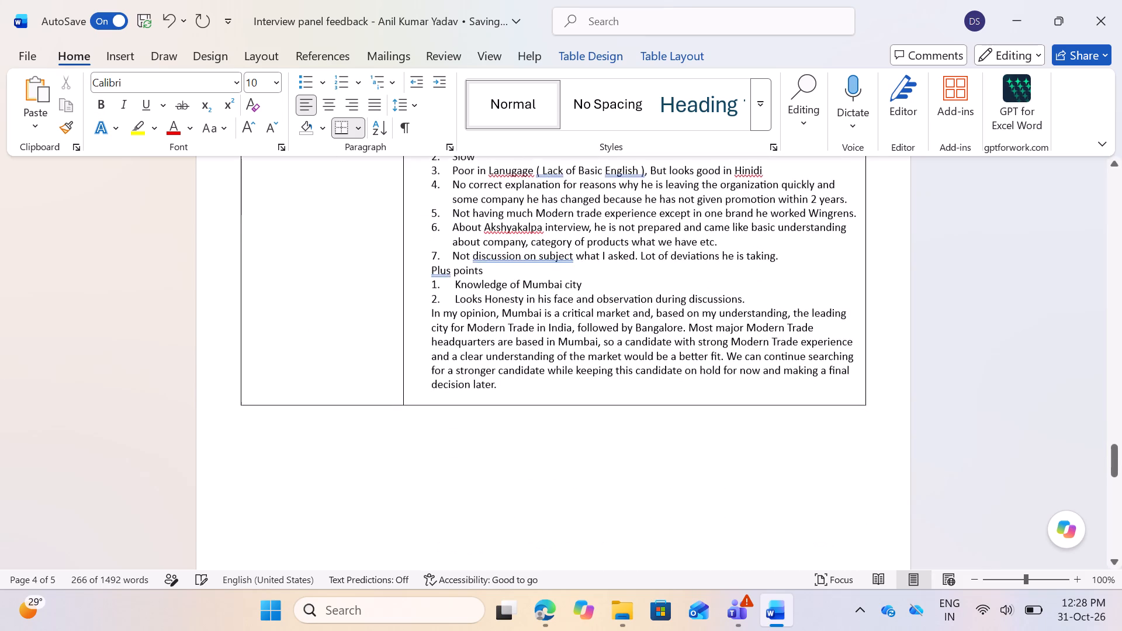
left_click(440, 356)
key("BackSpace")
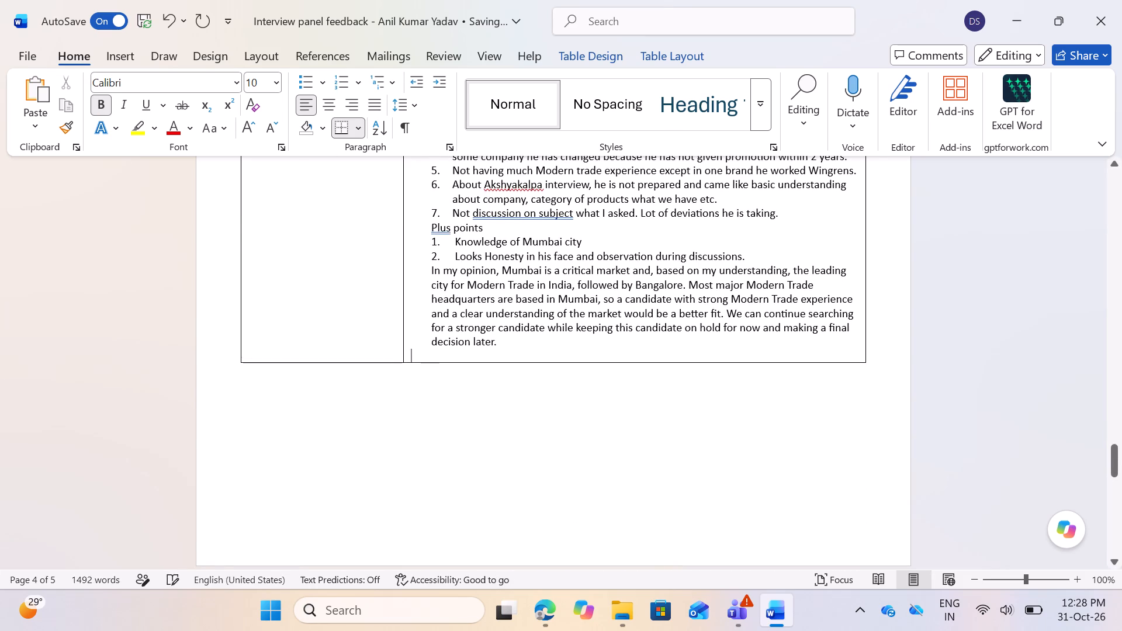
Delete the trailing blank line at the end of the feedback cell that closes with "decision later.".
key("BackSpace")
Move the interviewer's name four blank lines lower in the row starting "Married, Aged around 40 years" and centre it horizontally.
scroll(670, 388, "down", 5)
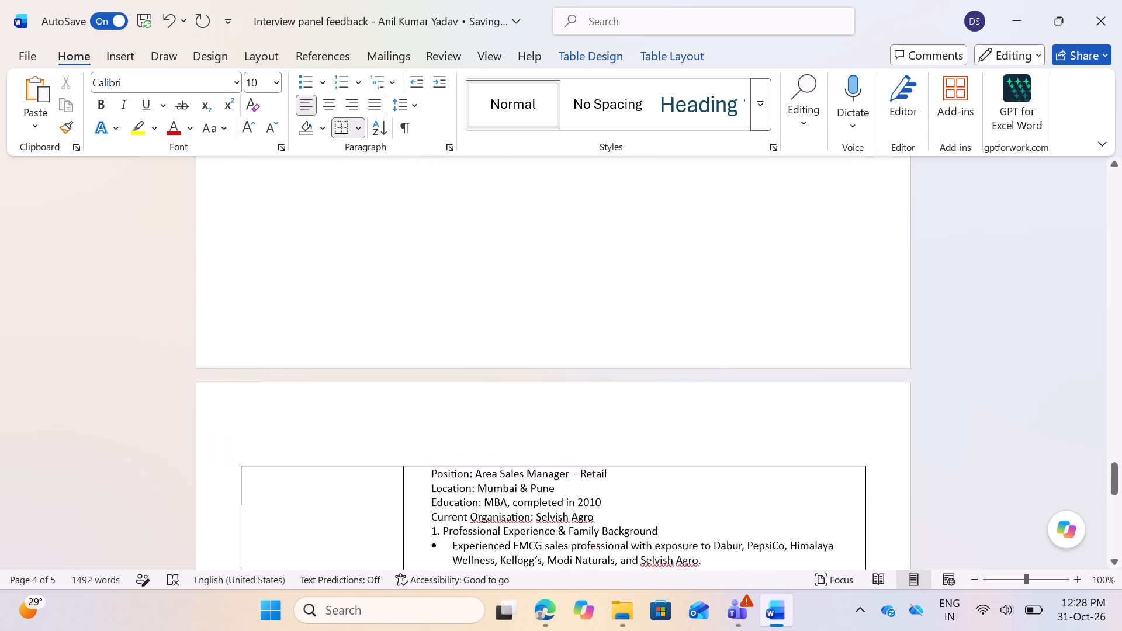
scroll(670, 388, "down", 15)
scroll(670, 388, "down", 7)
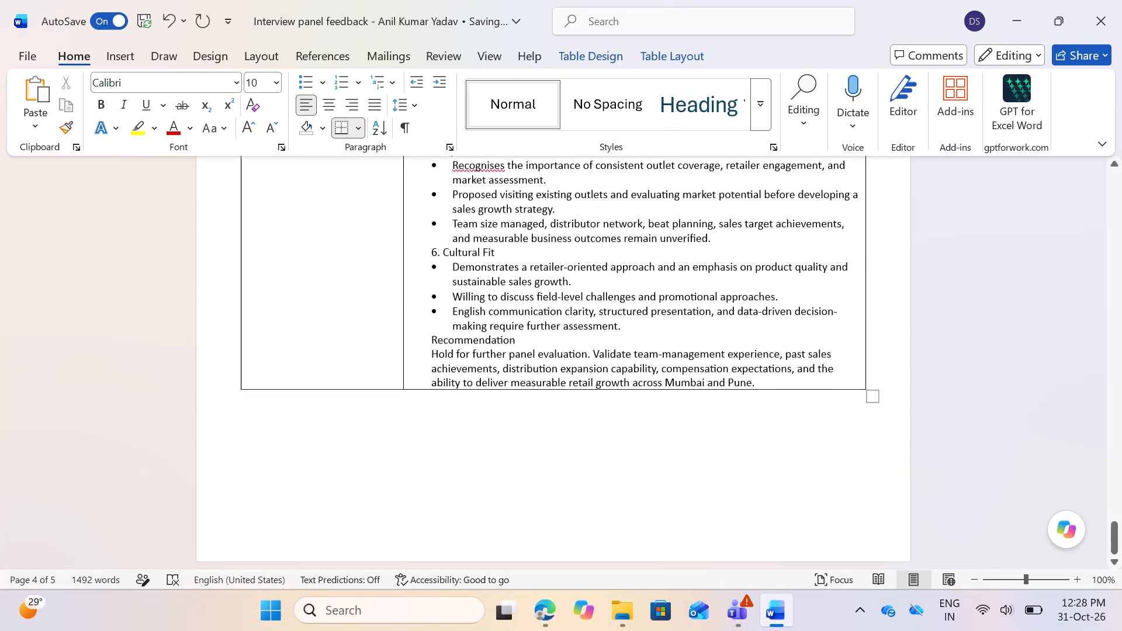
scroll(670, 387, "down", 12)
scroll(670, 387, "up", 18)
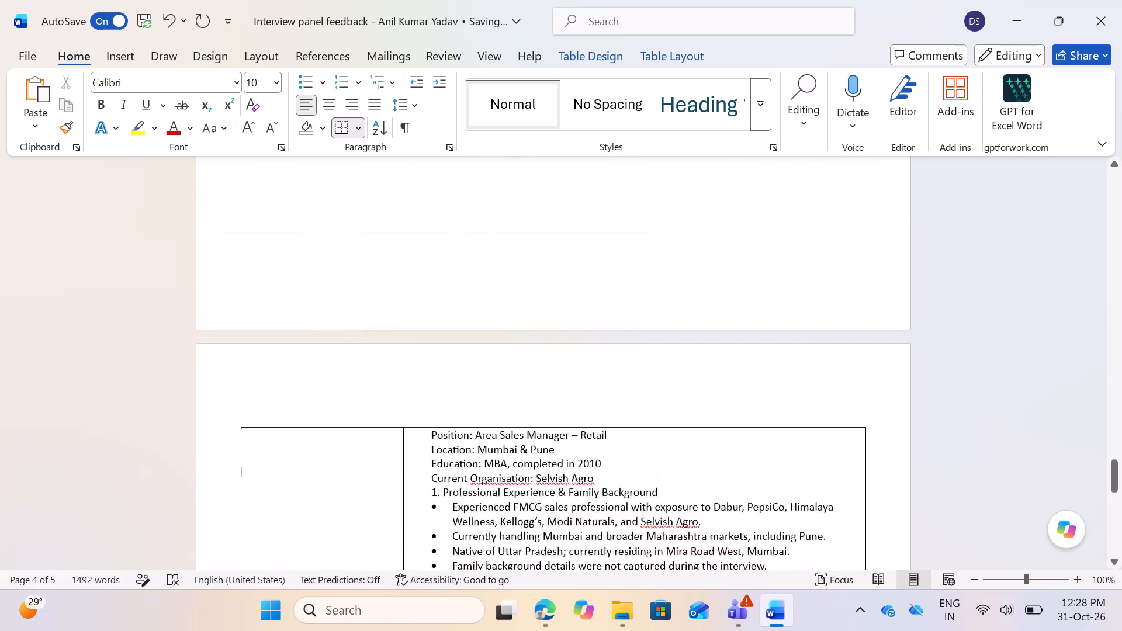
scroll(670, 387, "up", 15)
scroll(670, 387, "down", 5)
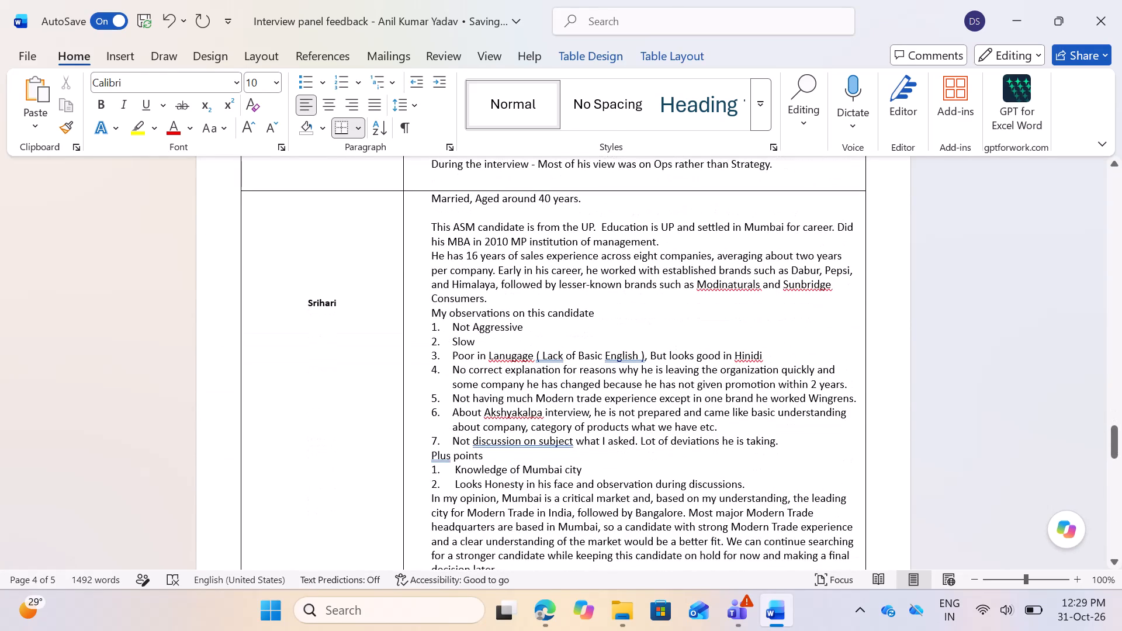
left_click(306, 298)
key("Return")
key("Return")
key("Return")
key("Return")
key("Return")
key("Return")
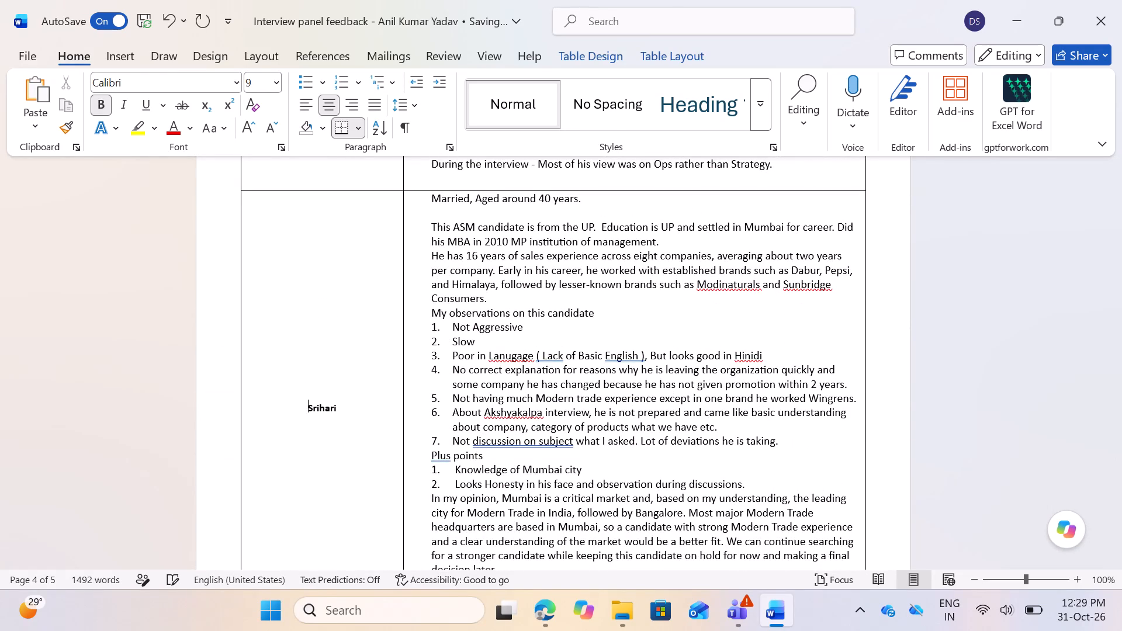
scroll(691, 508, "down", 4)
scroll(691, 484, "up", 2)
key("BackSpace")
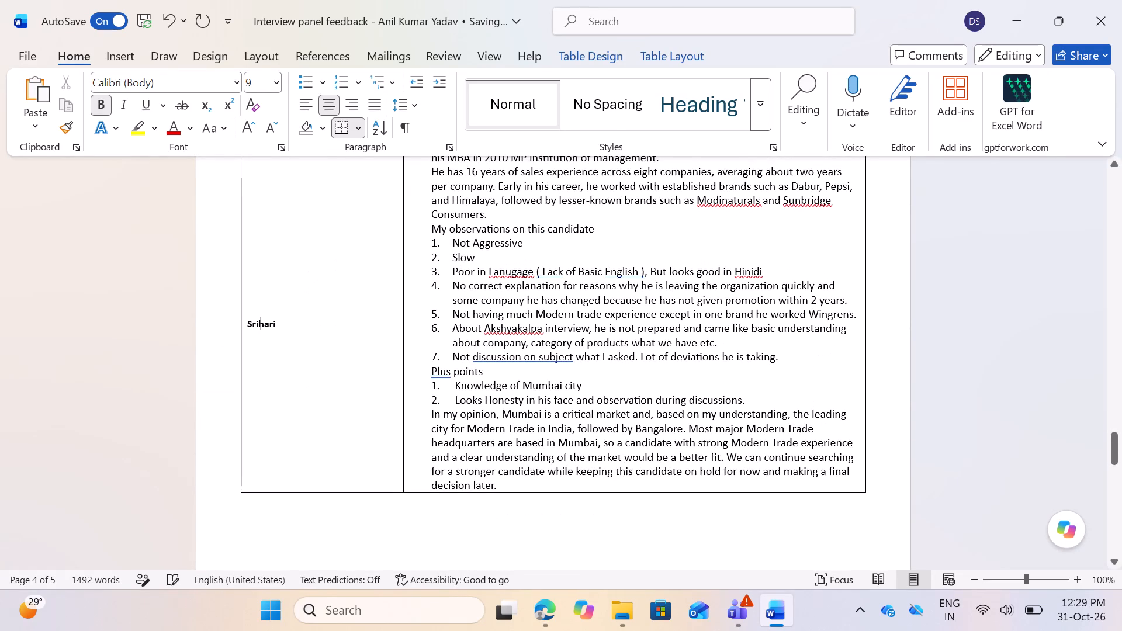
key("BackSpace")
scroll(691, 484, "up", 3)
key("BackSpace")
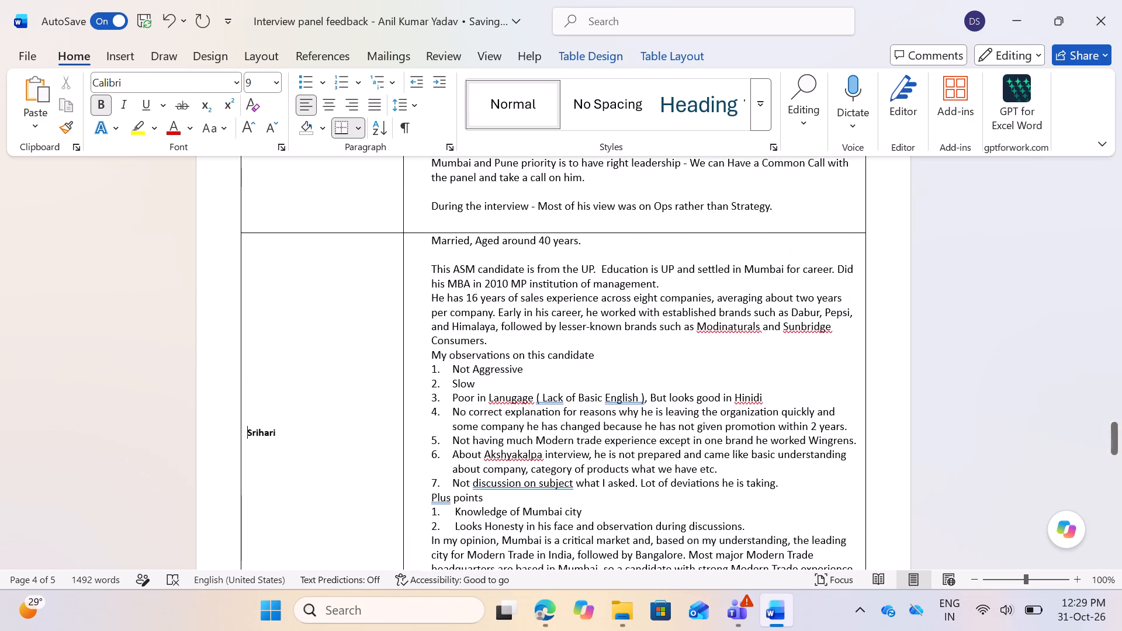
scroll(715, 464, "down", 6)
scroll(723, 448, "up", 7)
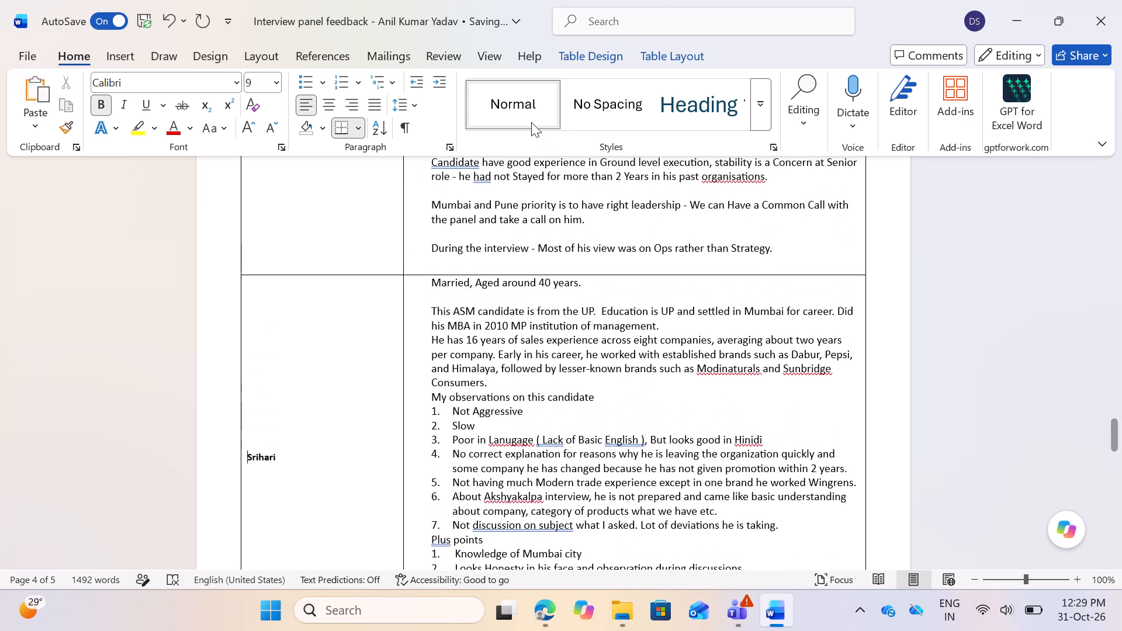
left_click(328, 104)
Delete the extra blank line above the paragraph starting "Candidate have good experience in Ground level execution".
scroll(583, 386, "down", 5)
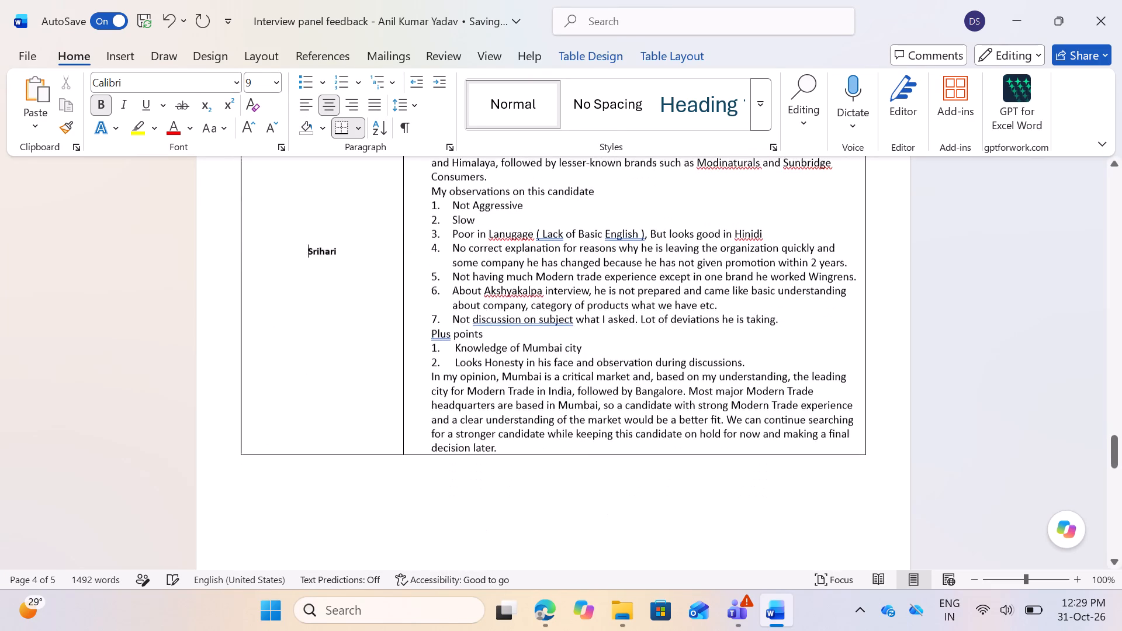
scroll(604, 369, "up", 15)
scroll(604, 369, "down", 2)
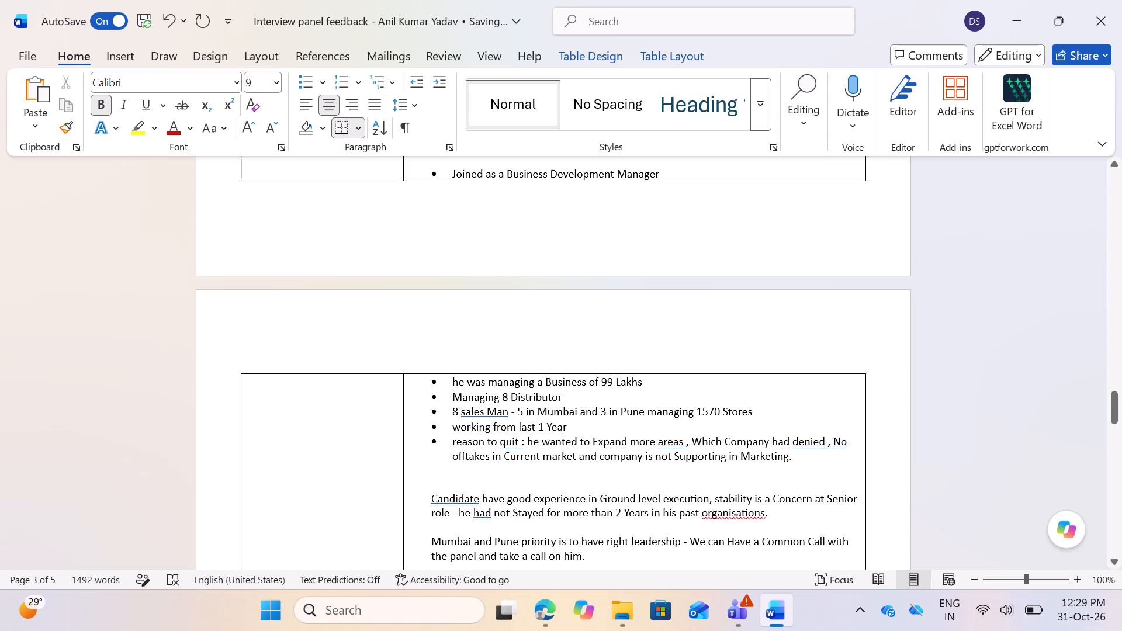
left_click(434, 472)
key("BackSpace")
key("BackSpace")
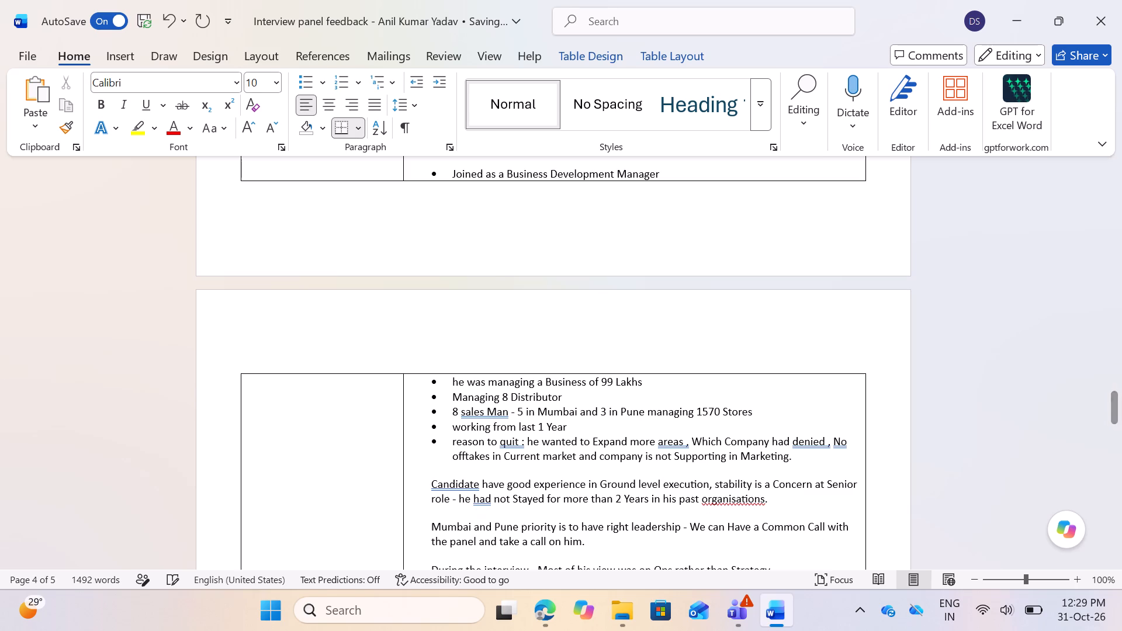
Shorten the feedback row so its bottom border sits directly below the "During the interview" line.
scroll(695, 445, "down", 5)
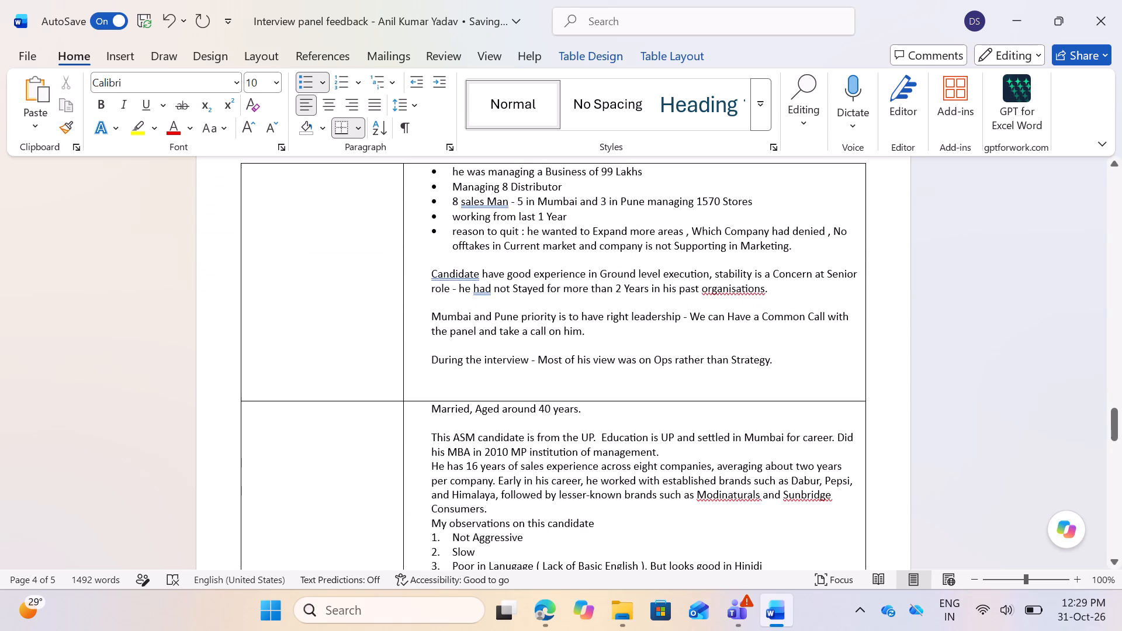
left_click(454, 387)
left_click(454, 393)
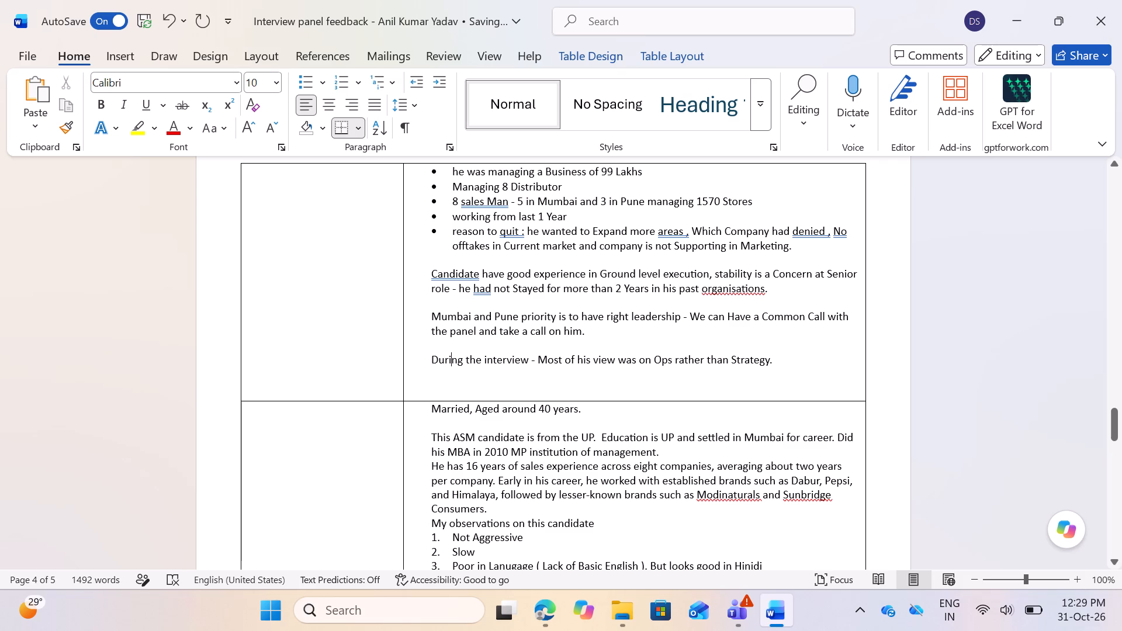
left_click_drag(631, 401, 635, 372)
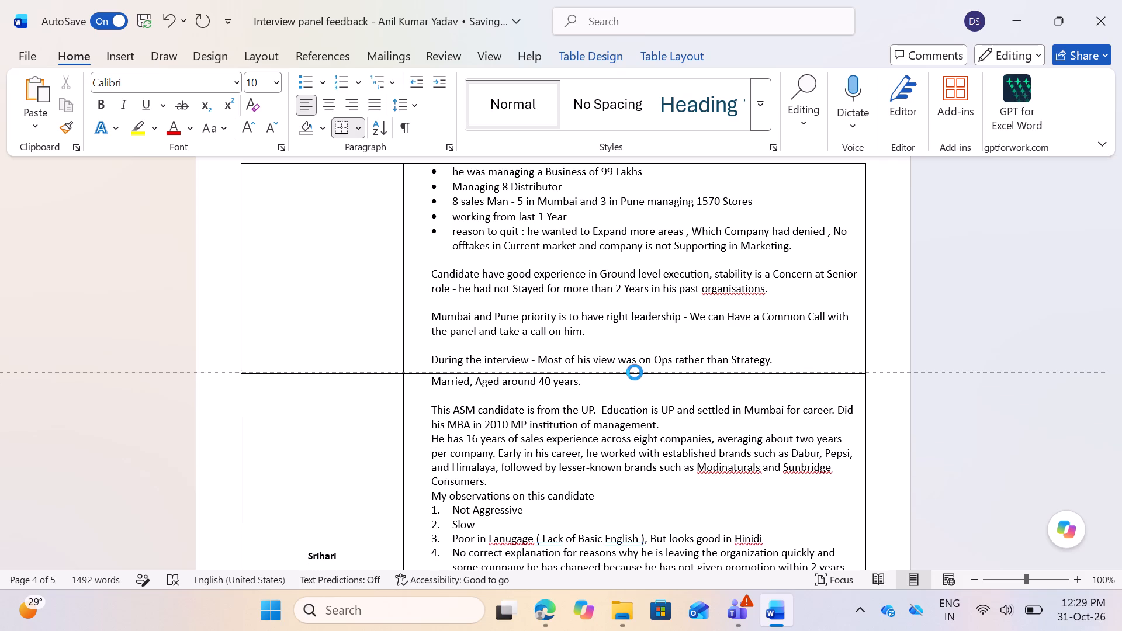
left_click_drag(635, 372, 635, 370)
Review the feedback rows, interviewer name placement and page breaks throughout the document, and check the print preview.
scroll(629, 466, "down", 4)
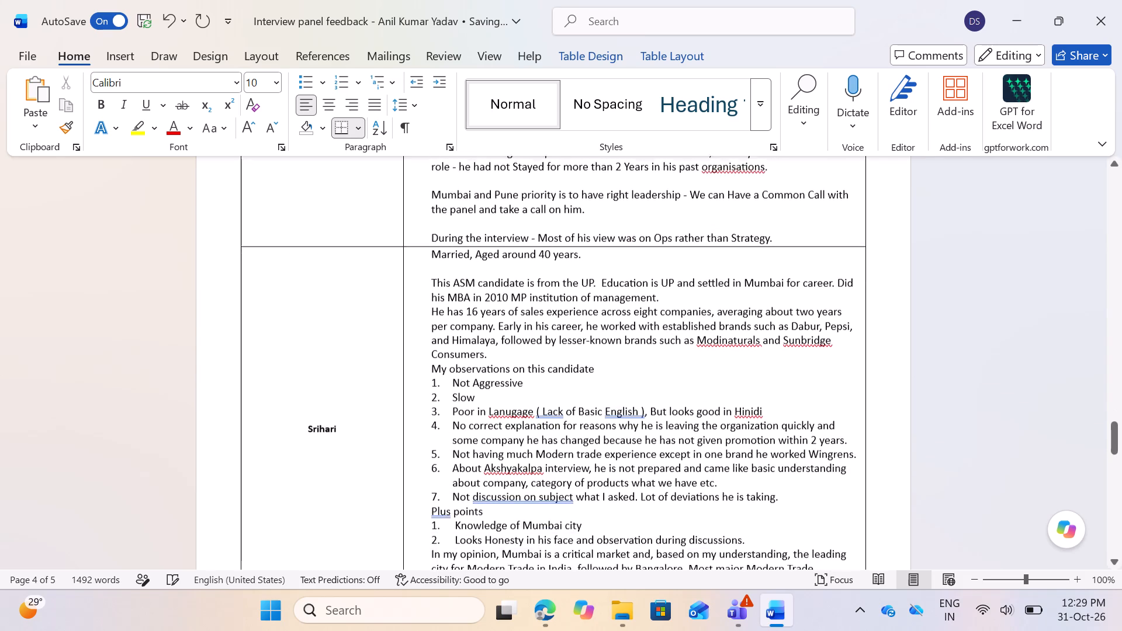
scroll(664, 441, "down", 5)
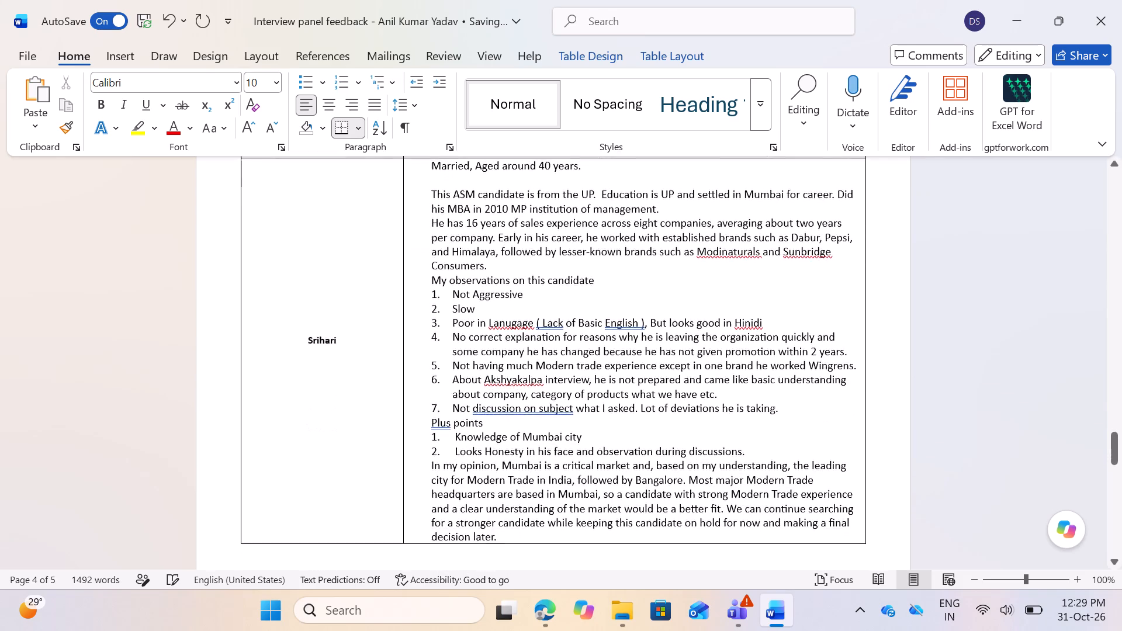
scroll(664, 441, "down", 18)
scroll(664, 441, "up", 5)
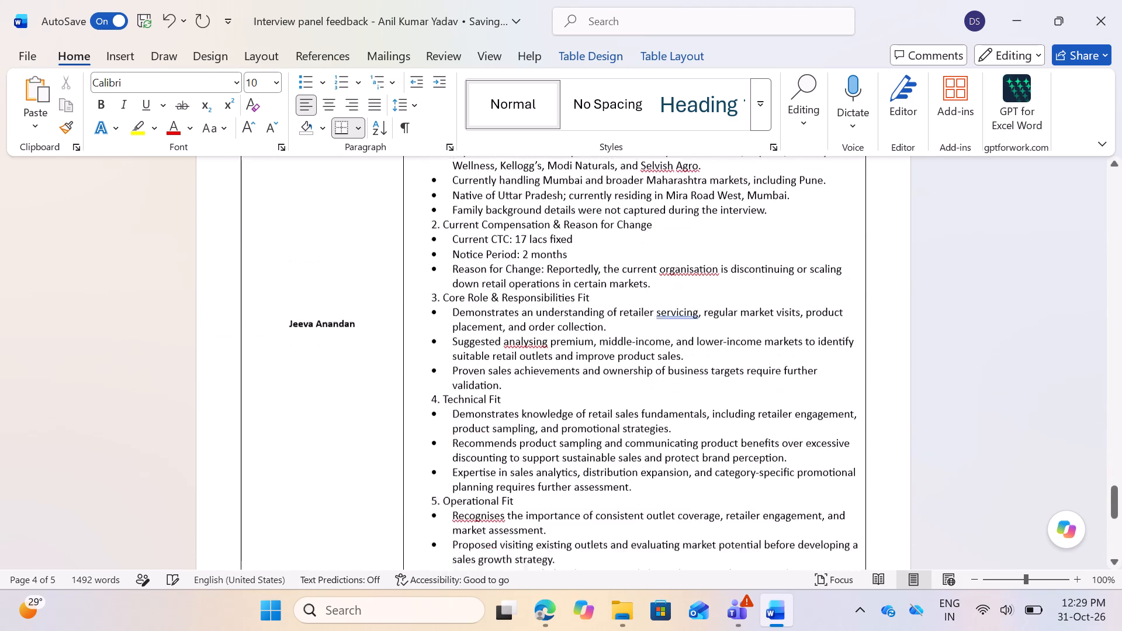
scroll(664, 441, "down", 6)
scroll(664, 441, "up", 10)
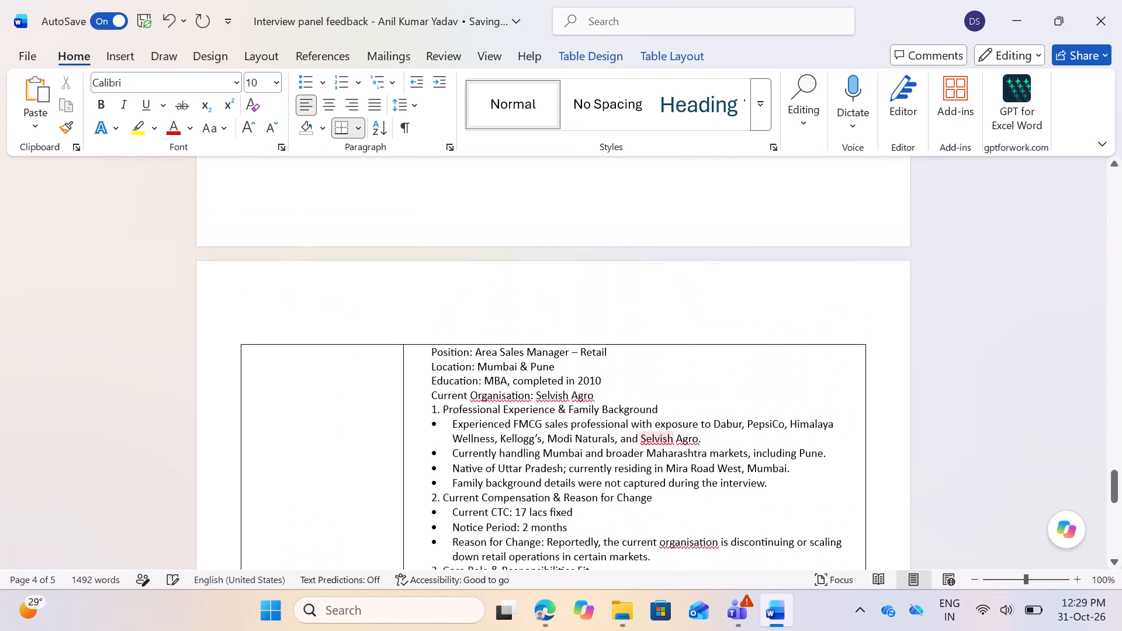
scroll(664, 441, "down", 17)
scroll(664, 441, "up", 3)
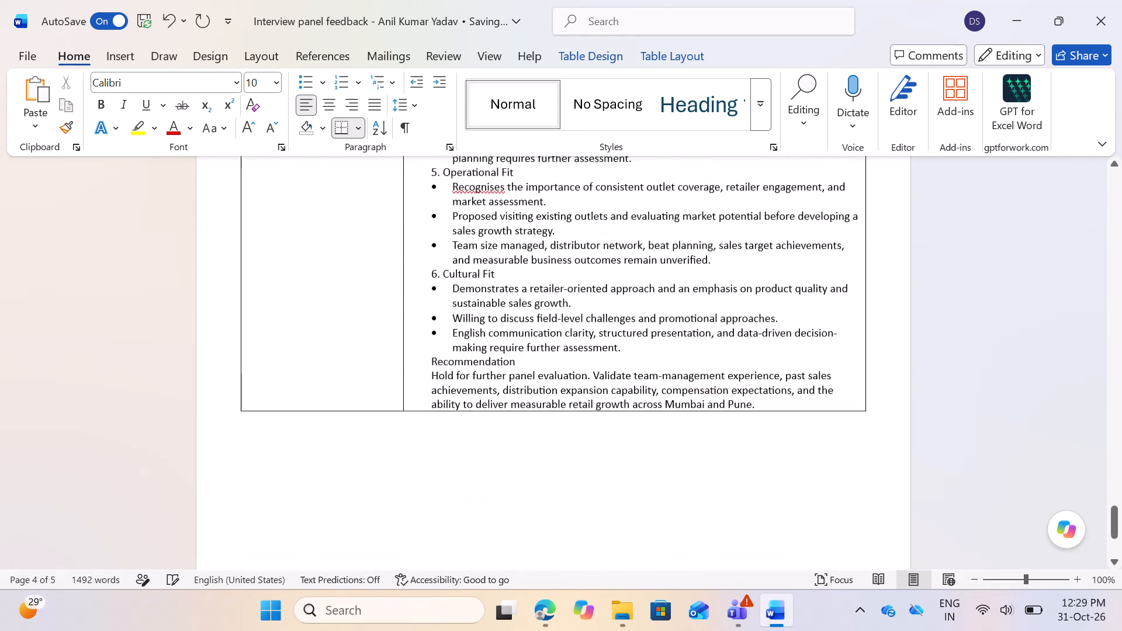
scroll(664, 441, "up", 20)
scroll(664, 441, "up", 5)
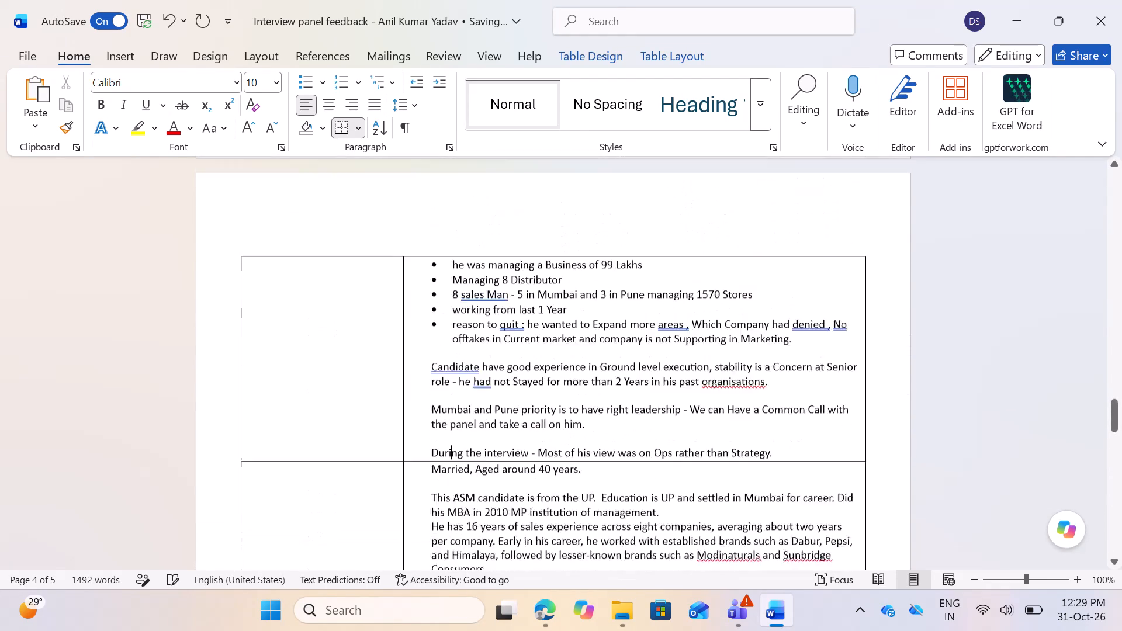
scroll(664, 441, "up", 20)
scroll(664, 441, "up", 5)
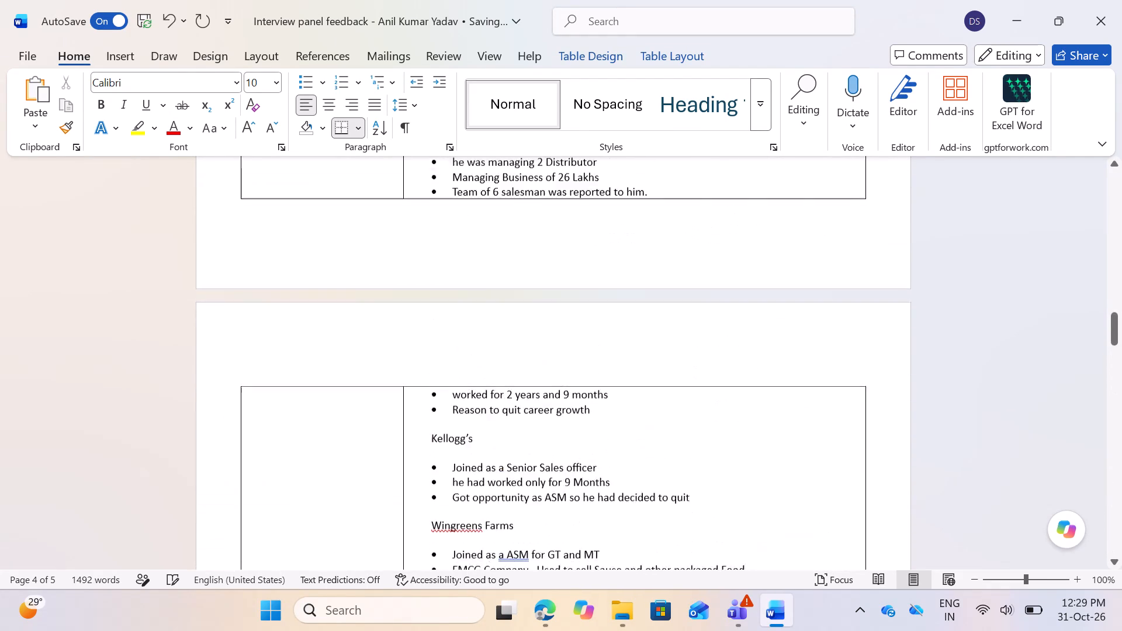
scroll(664, 441, "up", 20)
scroll(664, 441, "up", 5)
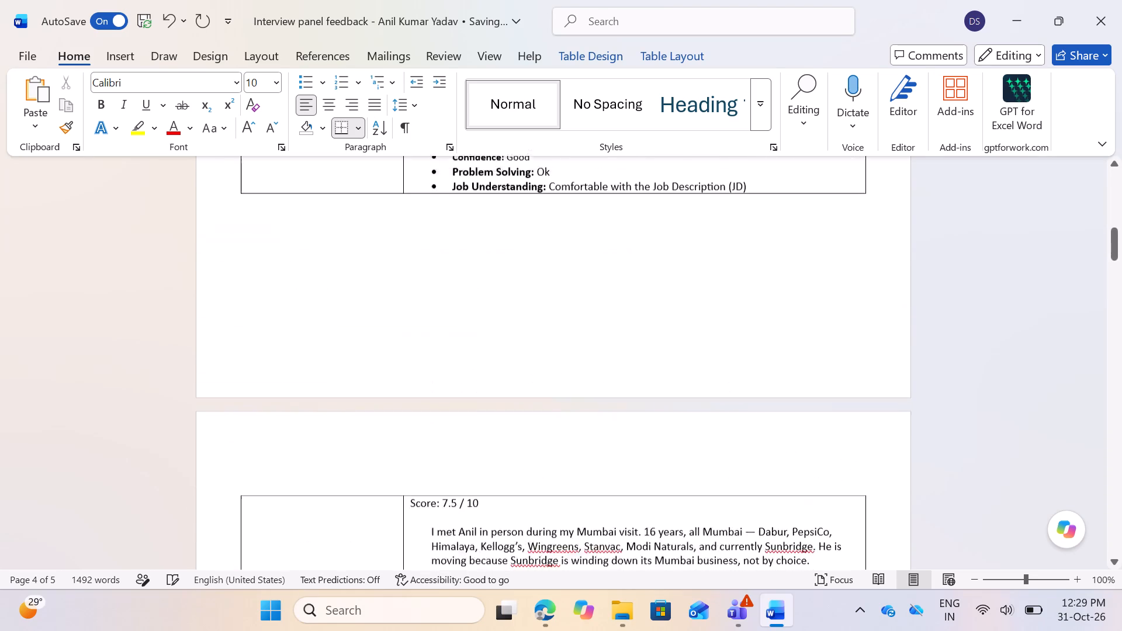
scroll(664, 441, "up", 20)
scroll(664, 441, "up", 5)
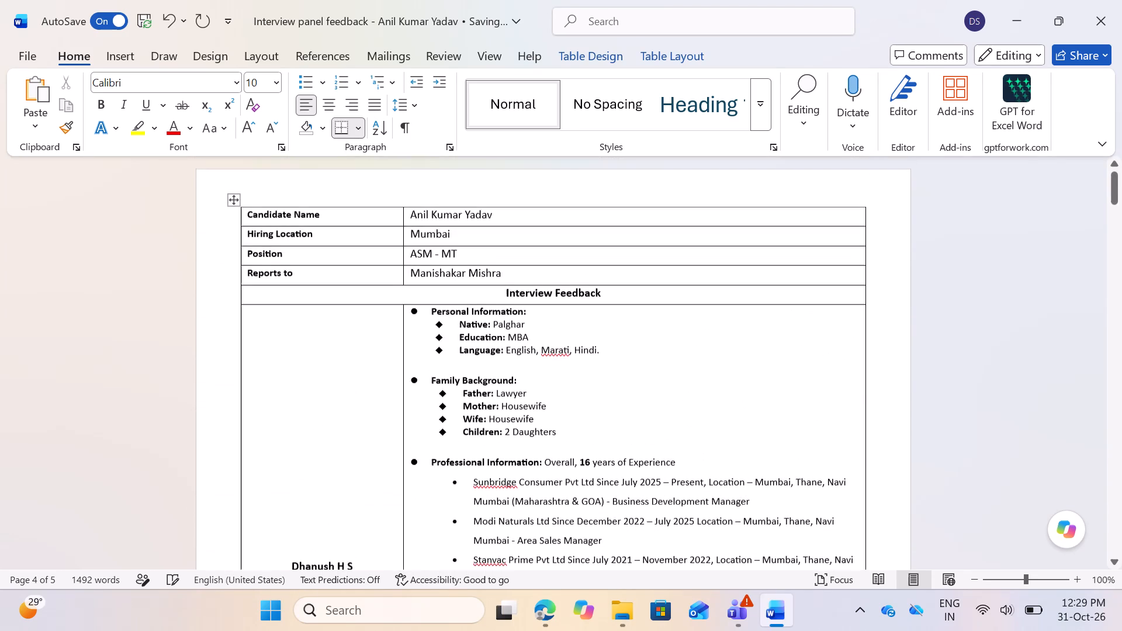
scroll(664, 441, "up", 3)
scroll(664, 441, "down", 12)
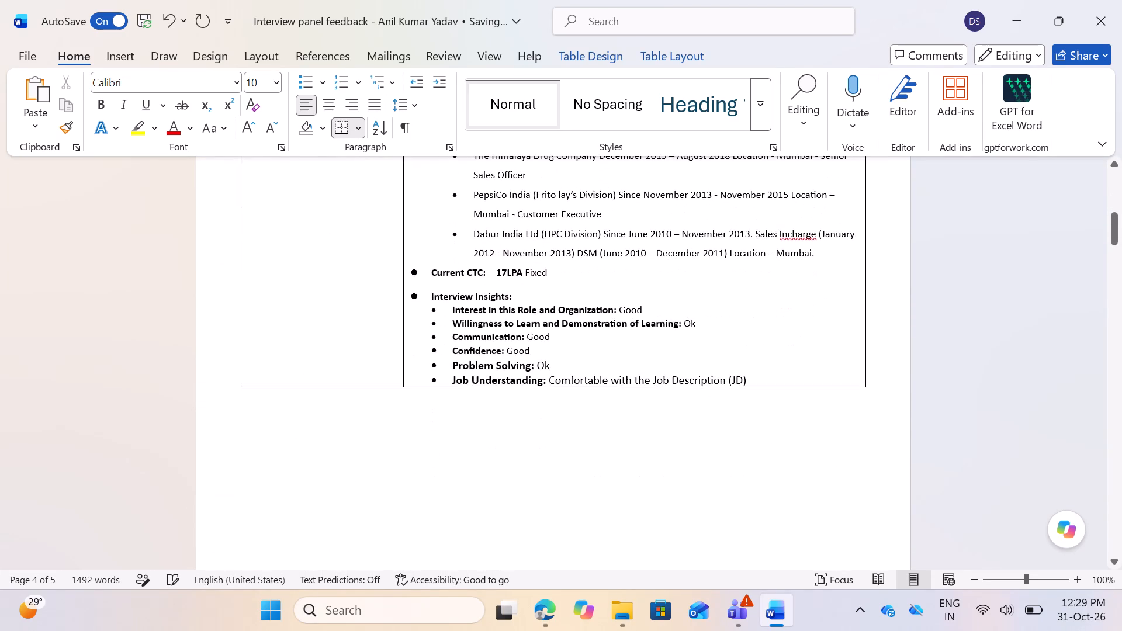
scroll(667, 441, "up", 12)
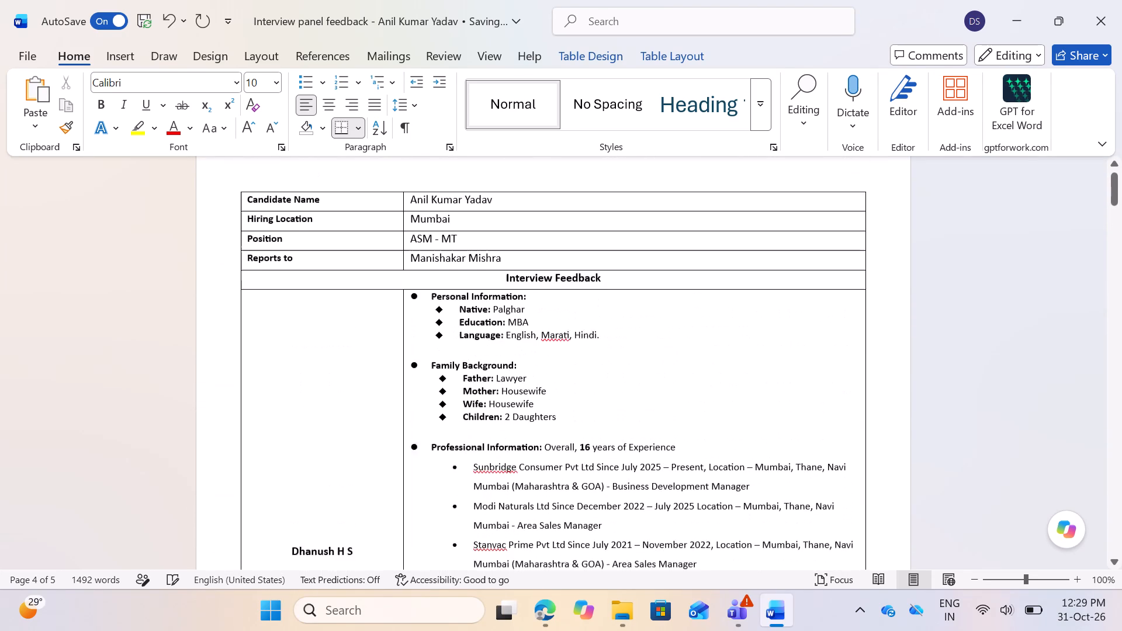
scroll(667, 441, "up", 8)
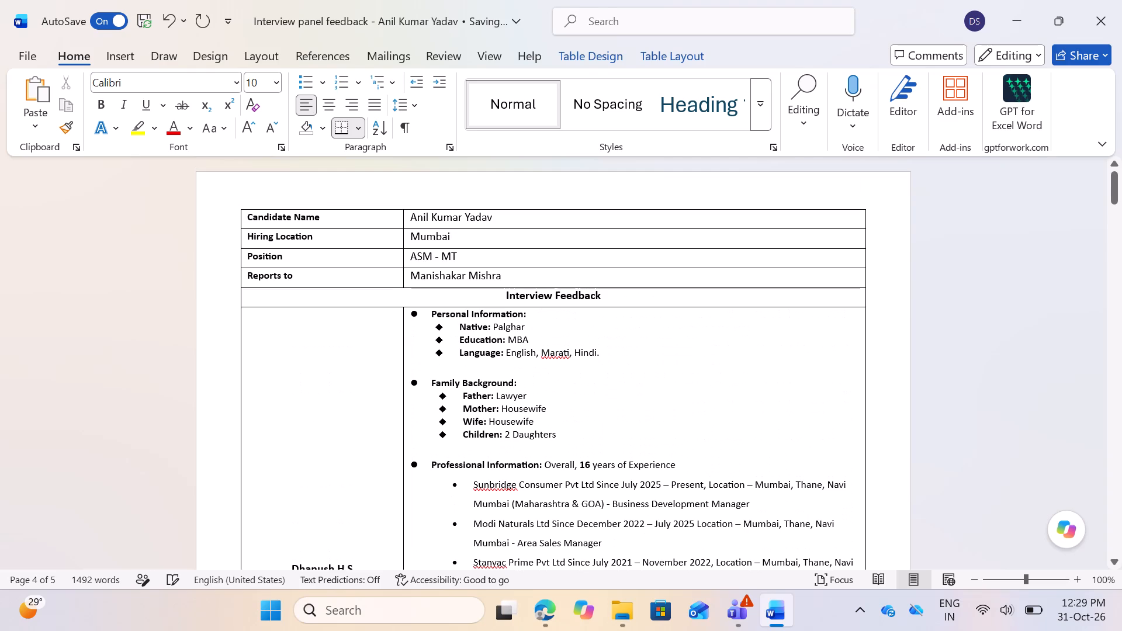
key("ctrl+p")
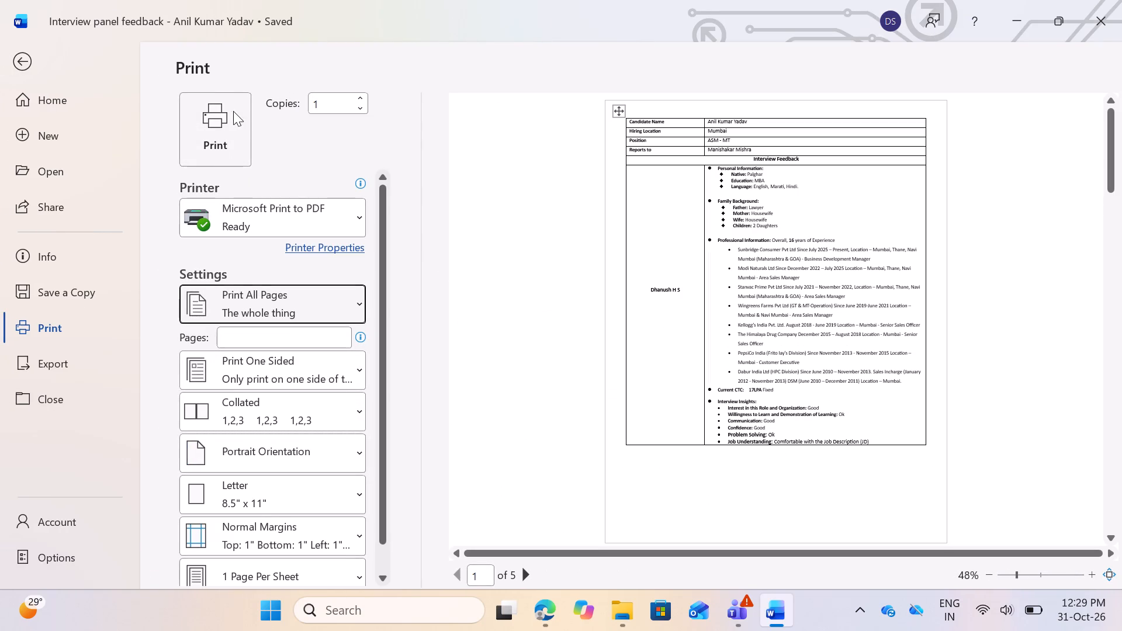
left_click(17, 61)
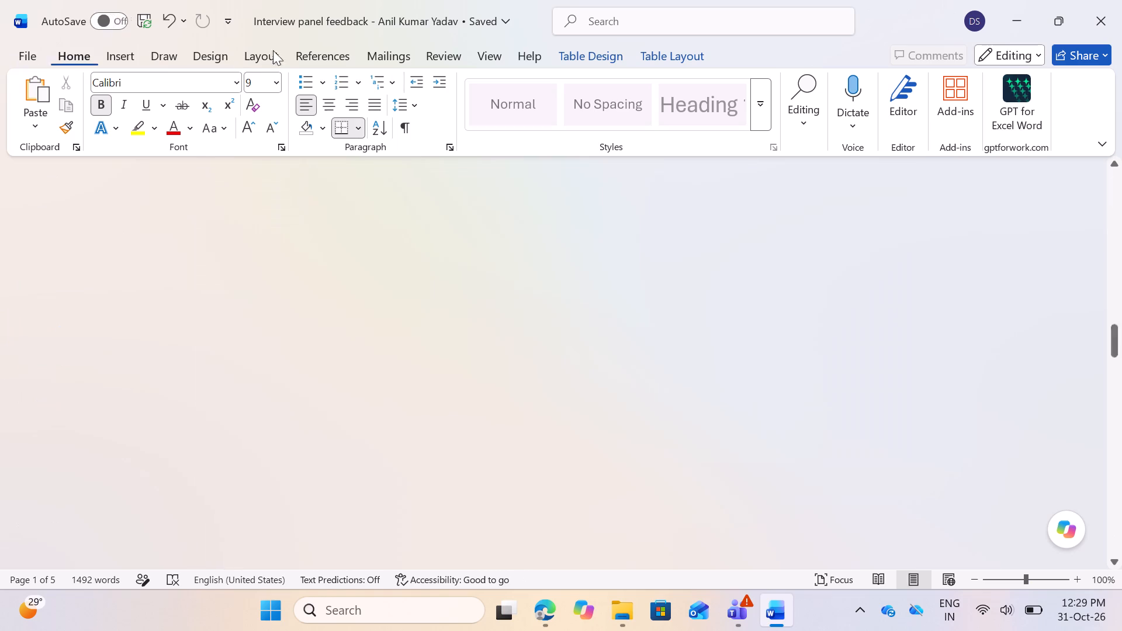
Copy the document's file name without changing it.
left_click(312, 20)
key("ctrl+c")
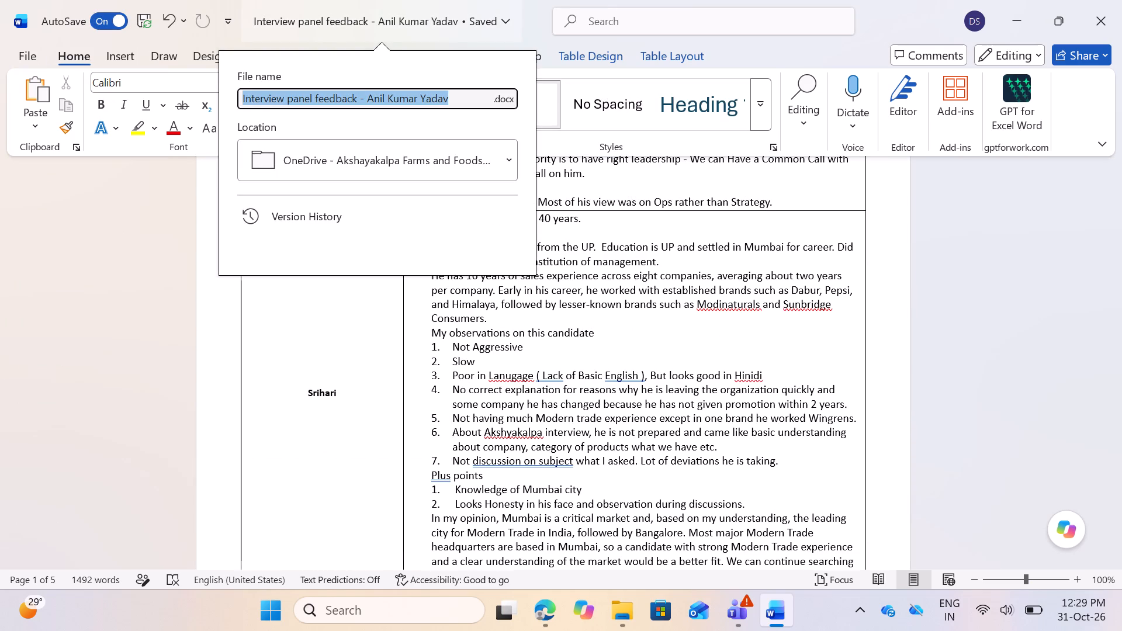
key("ctrl+c")
key("ctrl+c")
key("ctrl+c")
key("ctrl+c")
key("ctrl+c")
key("ctrl+c")
left_click(153, 282)
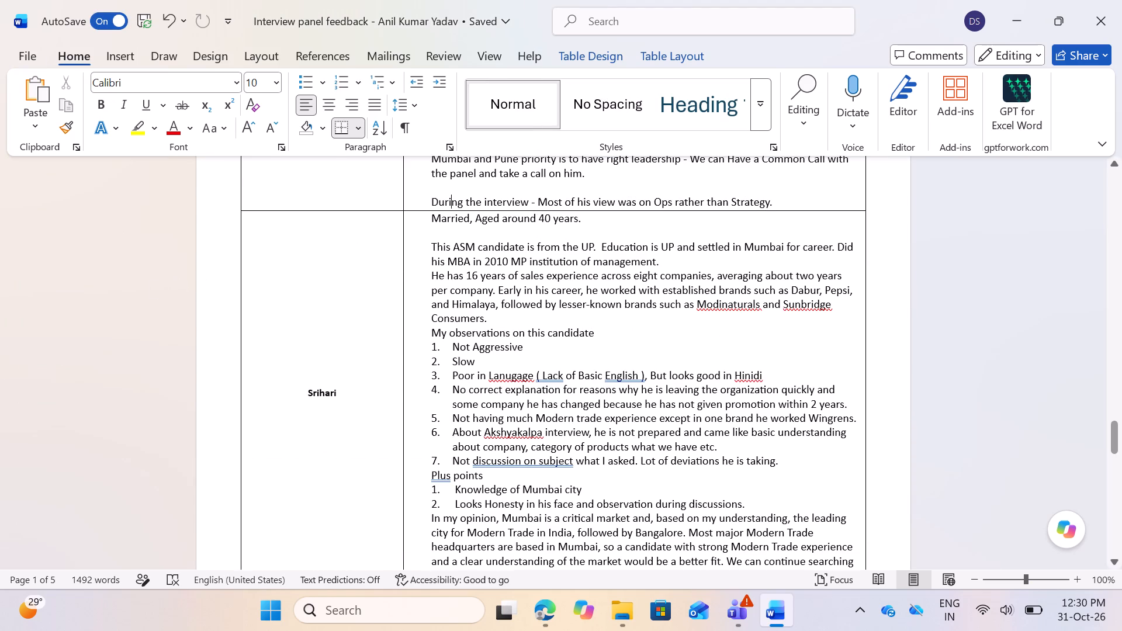
Print all pages with Microsoft Print to PDF, saving the file in Downloads under the copied document name.
key("ctrl+p")
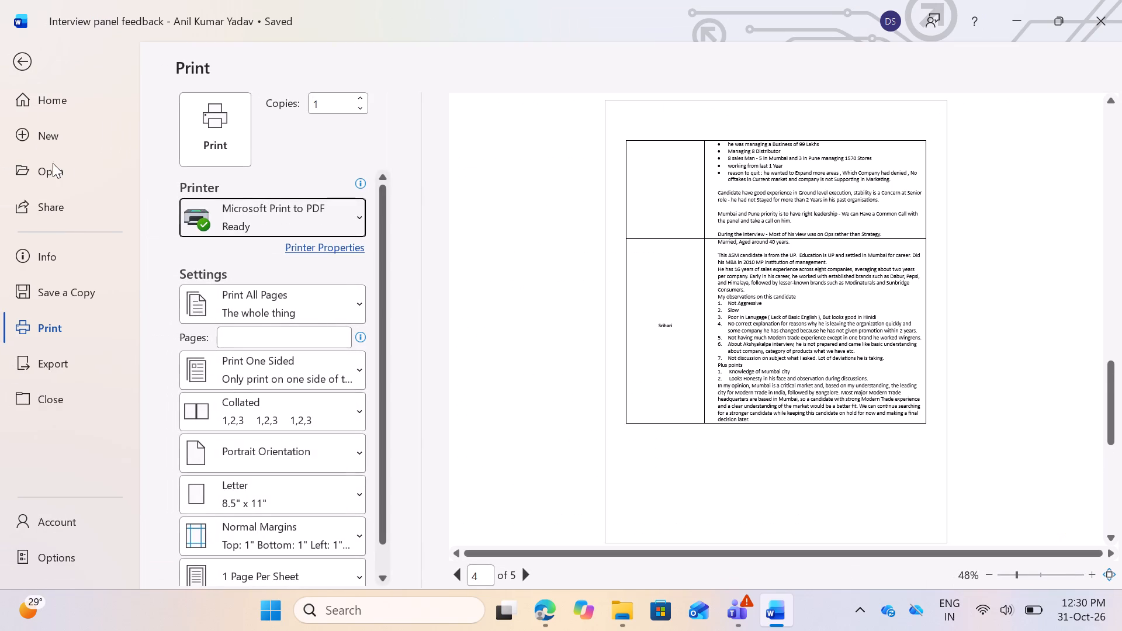
left_click(231, 137)
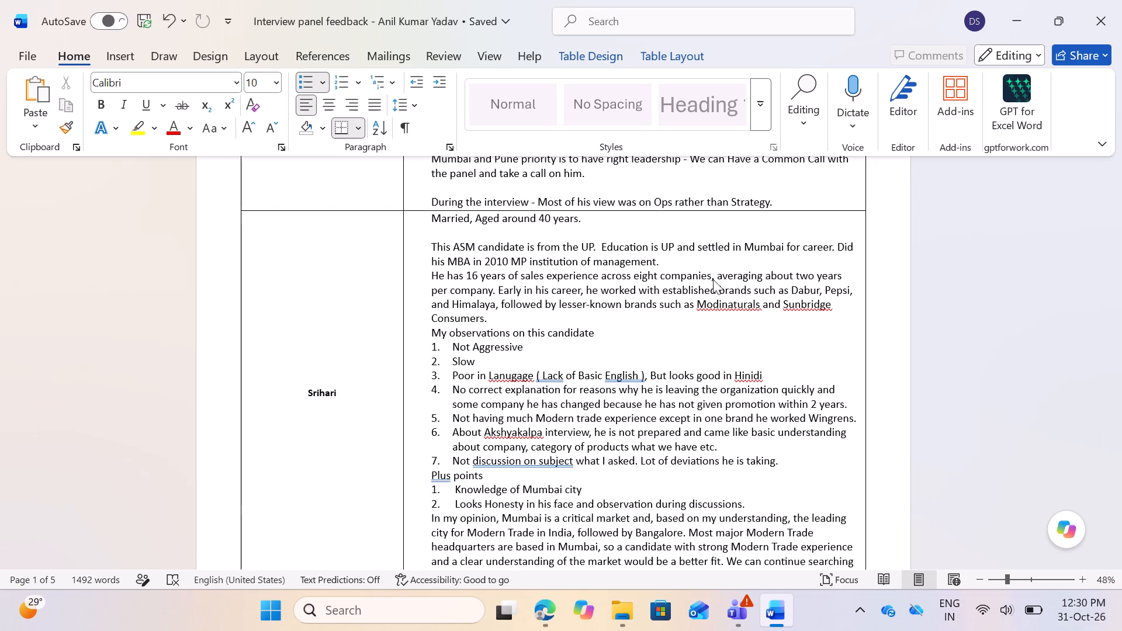
scroll(477, 321, "down", 2)
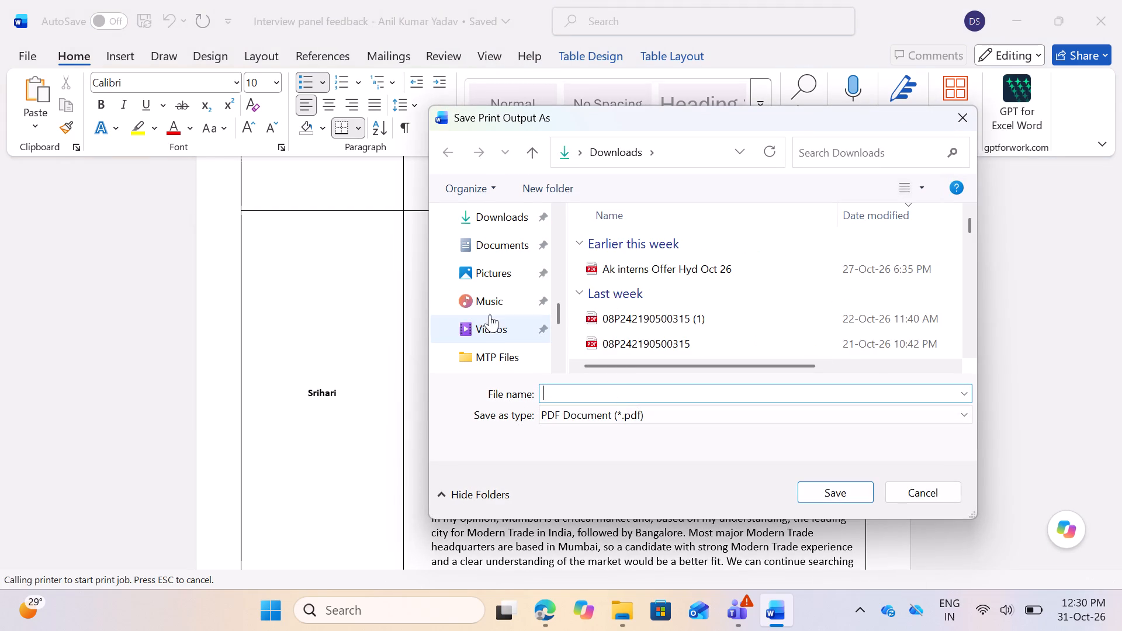
scroll(508, 300, "up", 1)
left_click(504, 300)
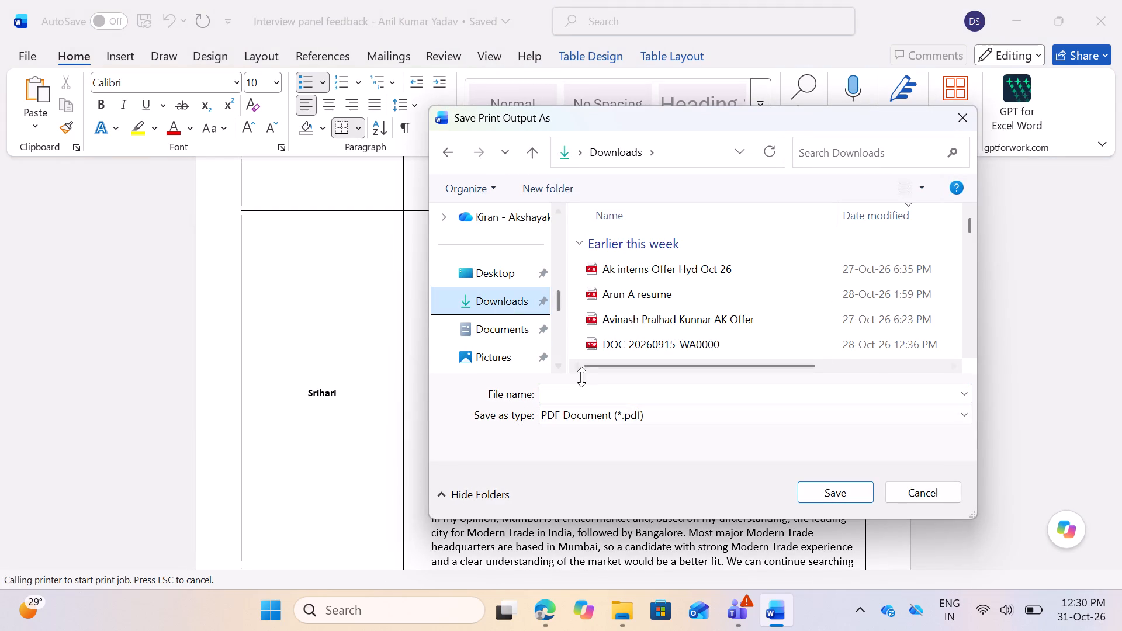
left_click(576, 395)
key("ctrl+v")
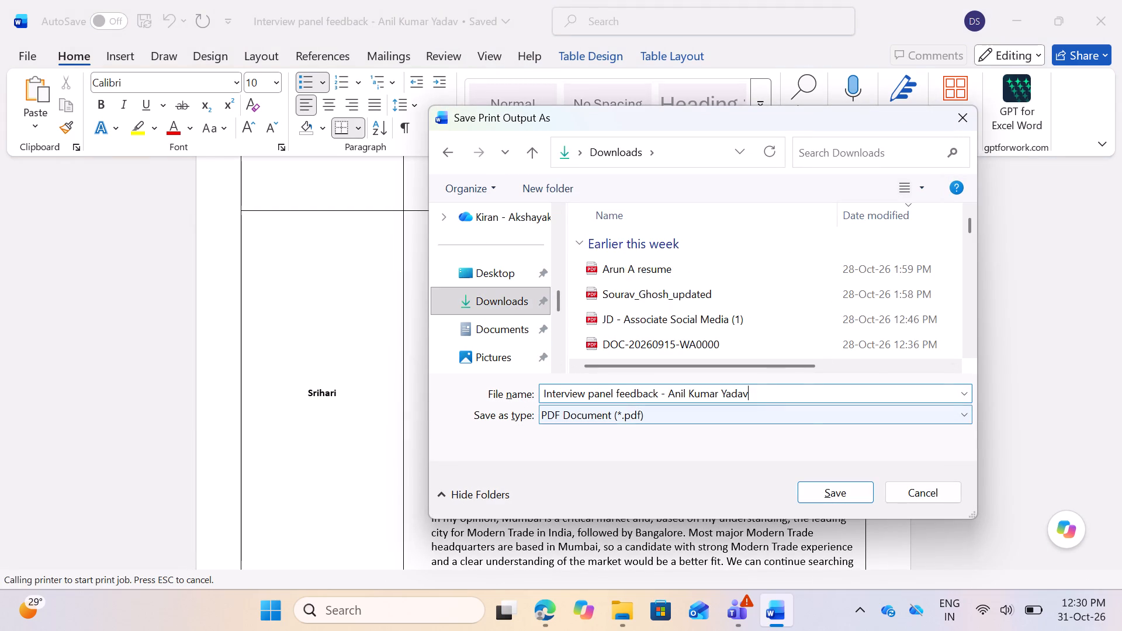
left_click(832, 491)
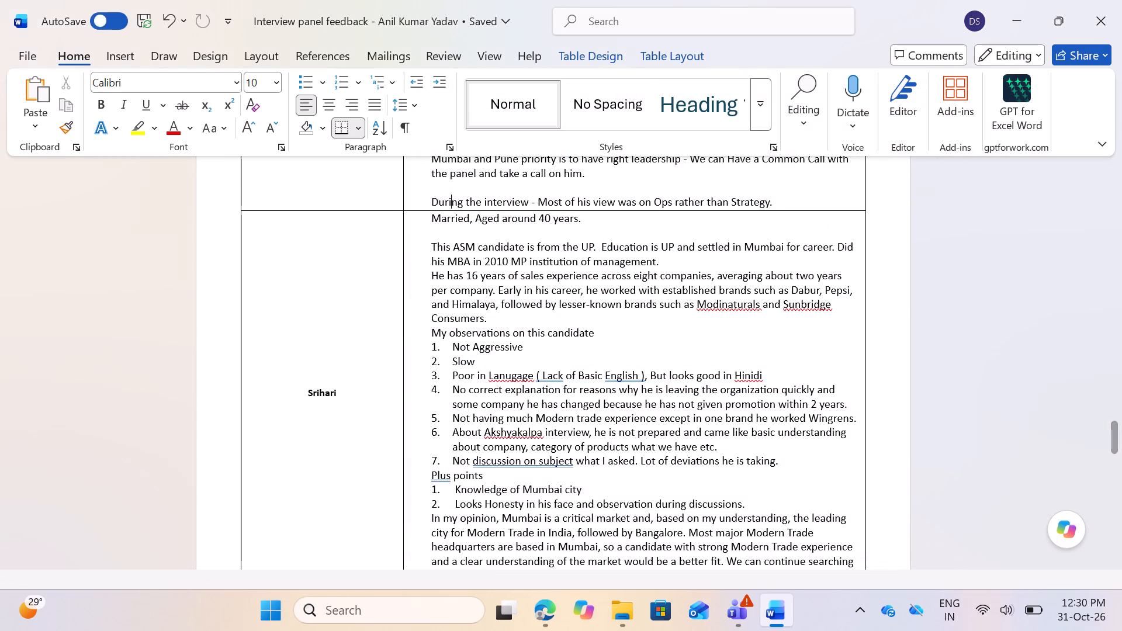